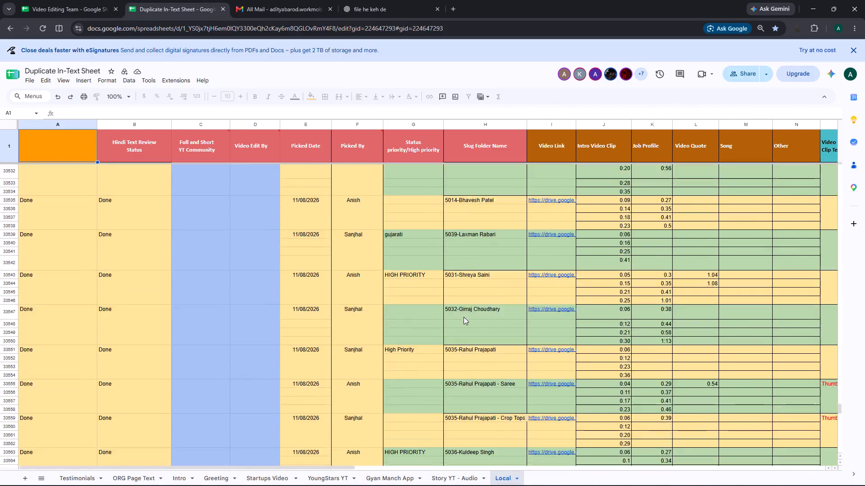
Look through the Local sheet for the end of the filled entries and the first empty slug block.
scroll(464, 317, "down", 13)
scroll(462, 312, "down", 18)
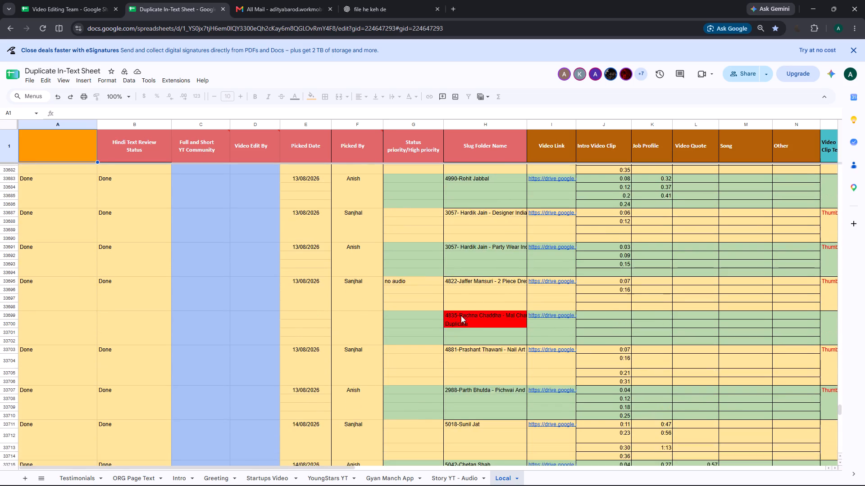
scroll(463, 312, "down", 20)
scroll(463, 312, "down", 13)
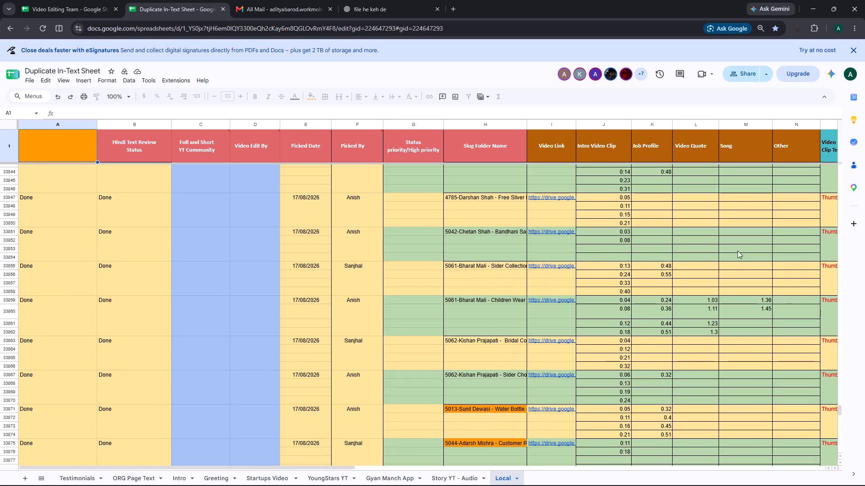
scroll(414, 258, "down", 20)
scroll(414, 258, "down", 15)
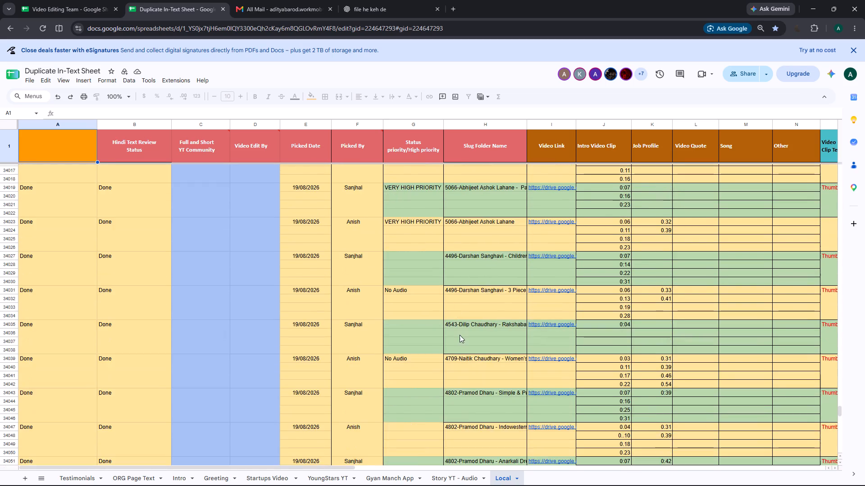
scroll(460, 335, "down", 14)
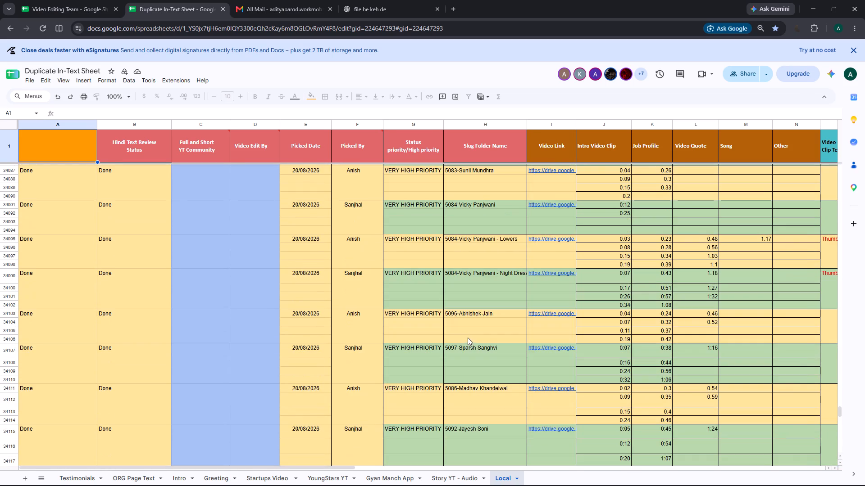
scroll(467, 337, "down", 5)
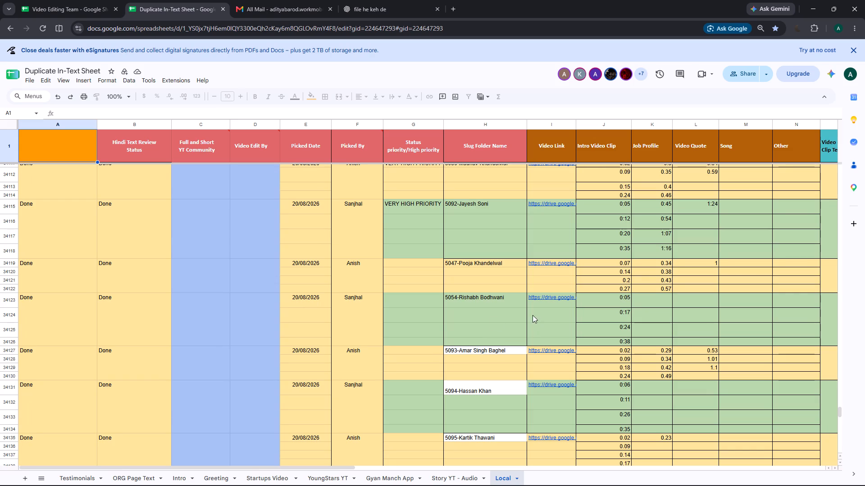
scroll(573, 308, "down", 20)
scroll(573, 308, "down", 11)
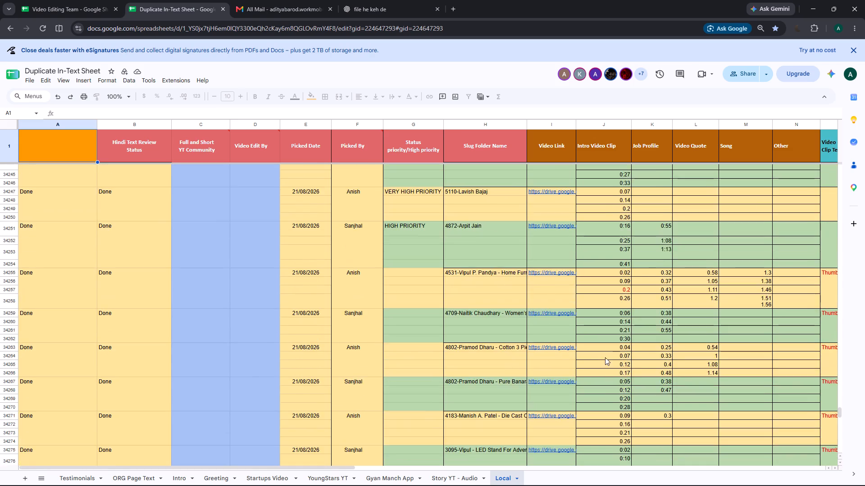
scroll(605, 357, "down", 20)
scroll(605, 357, "down", 15)
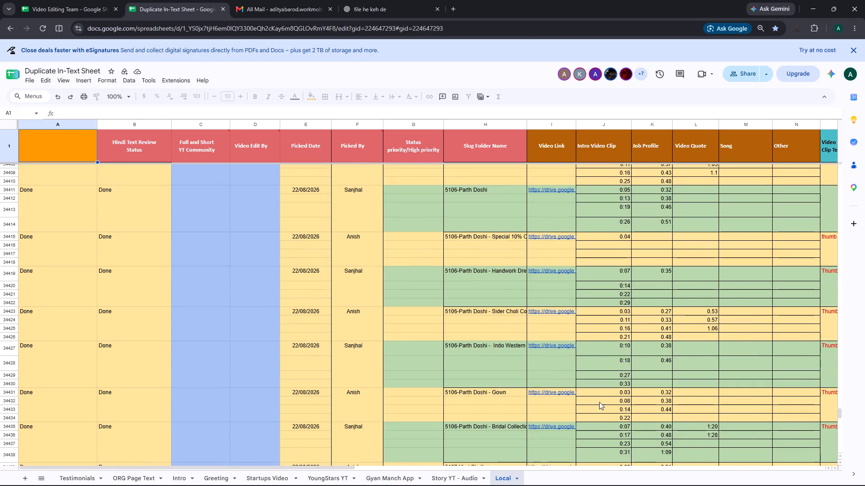
scroll(599, 405, "down", 10)
scroll(601, 408, "down", 20)
scroll(601, 408, "down", 2)
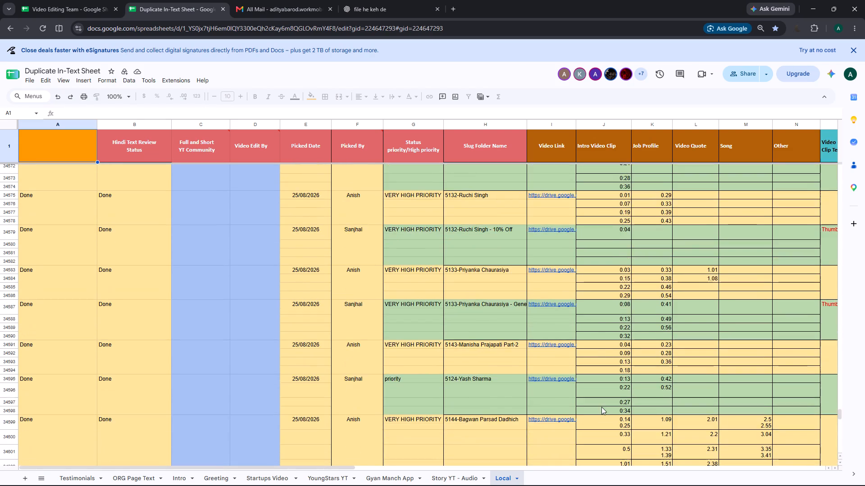
scroll(601, 407, "down", 18)
scroll(605, 411, "down", 7)
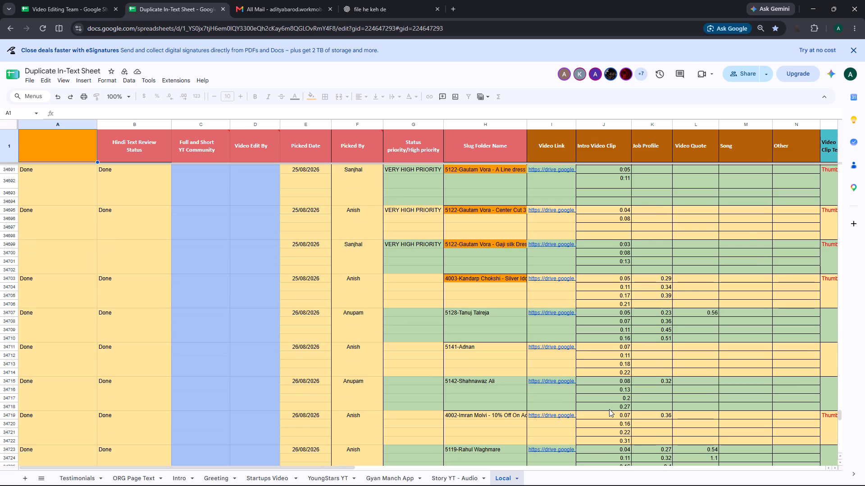
scroll(610, 410, "down", 19)
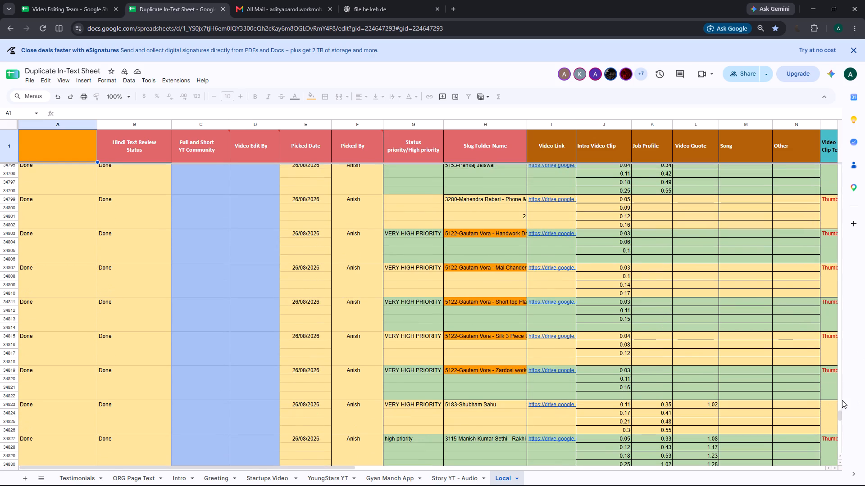
left_click_drag(839, 415, 847, 427)
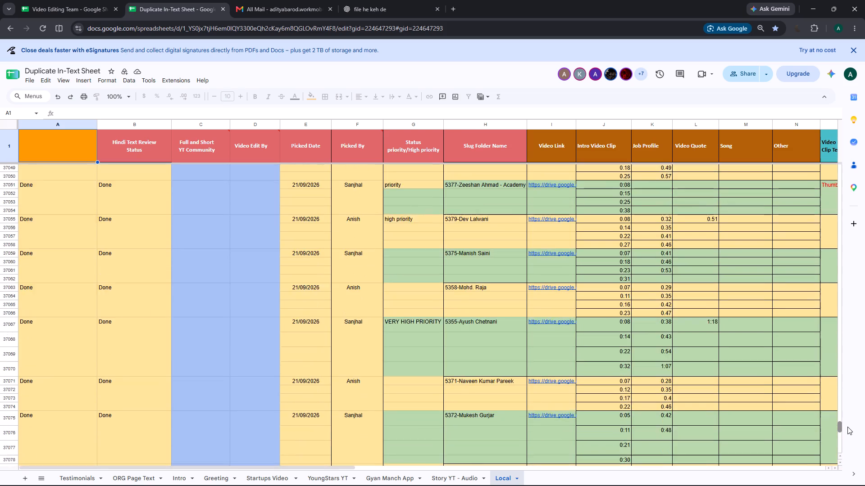
left_click_drag(847, 427, 851, 429)
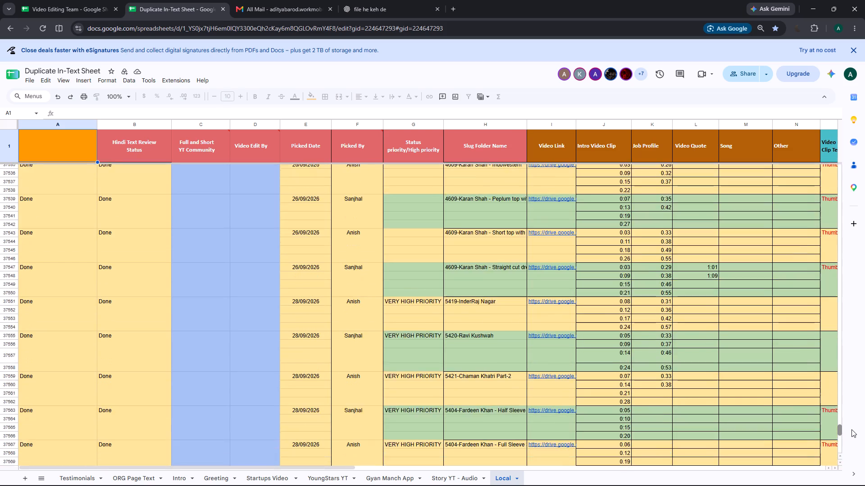
left_click_drag(851, 429, 852, 432)
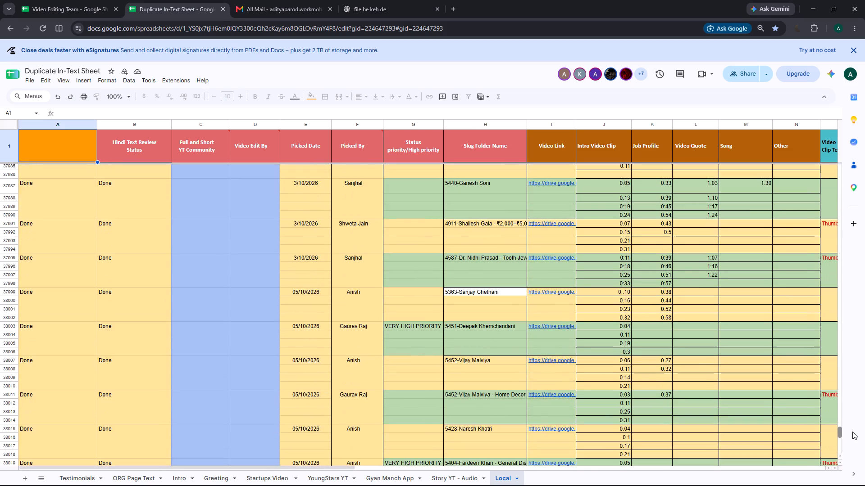
left_click_drag(852, 432, 853, 432)
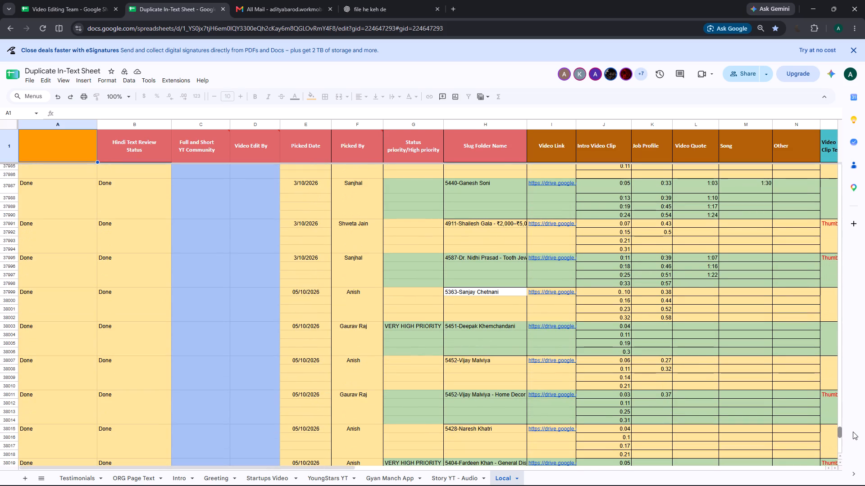
left_click_drag(853, 432, 855, 432)
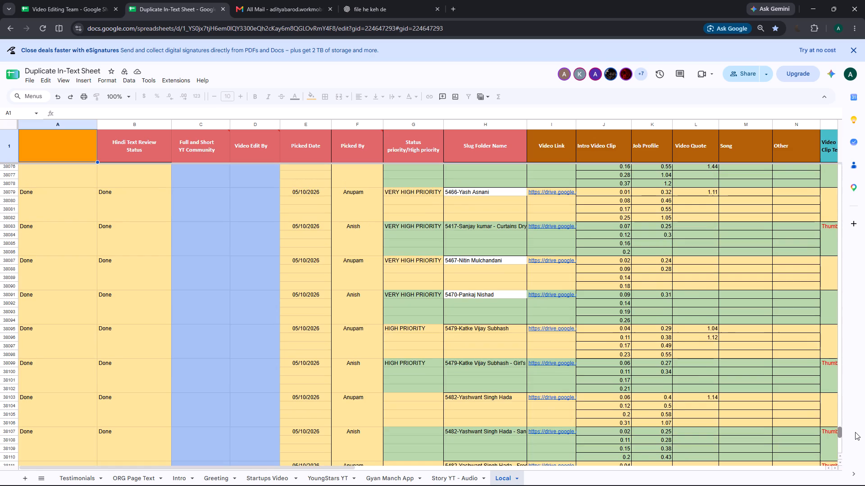
left_click_drag(855, 432, 860, 441)
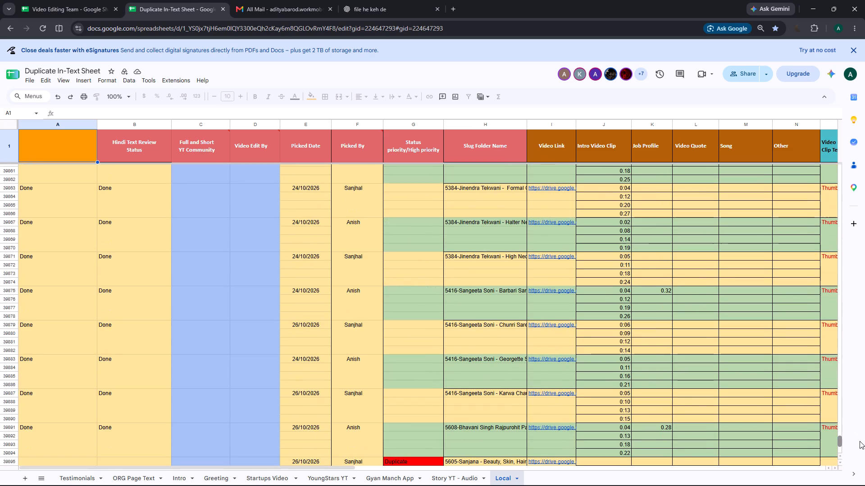
left_click_drag(860, 441, 862, 443)
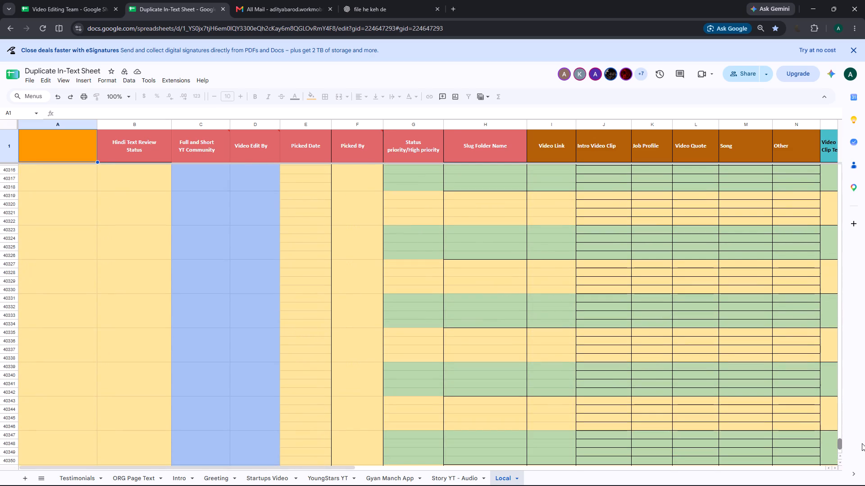
left_click_drag(862, 443, 858, 443)
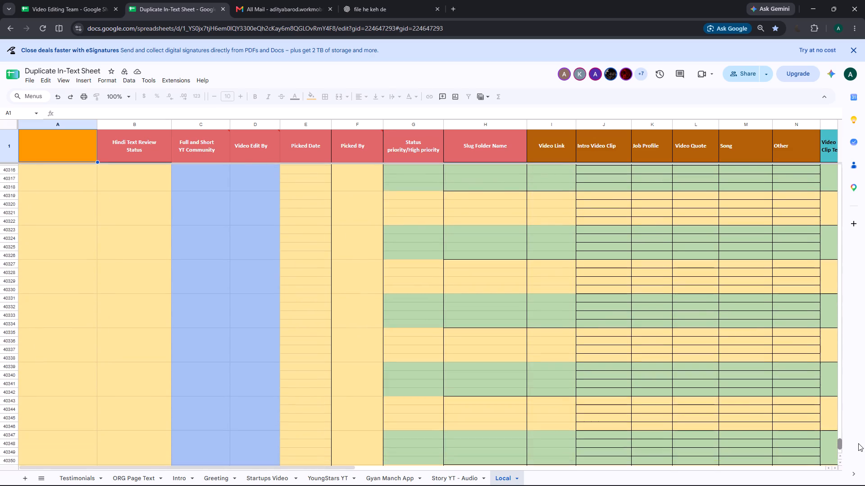
left_click_drag(858, 443, 857, 440)
scroll(609, 300, "down", 15)
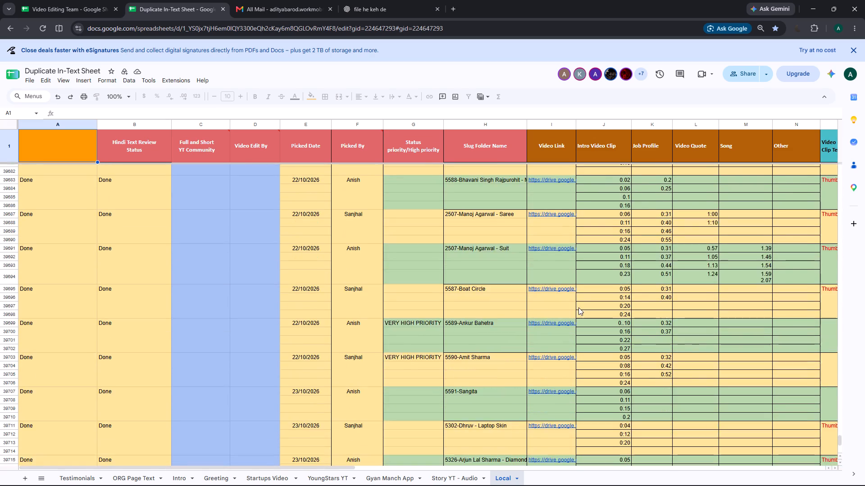
scroll(578, 307, "down", 12)
scroll(577, 306, "down", 16)
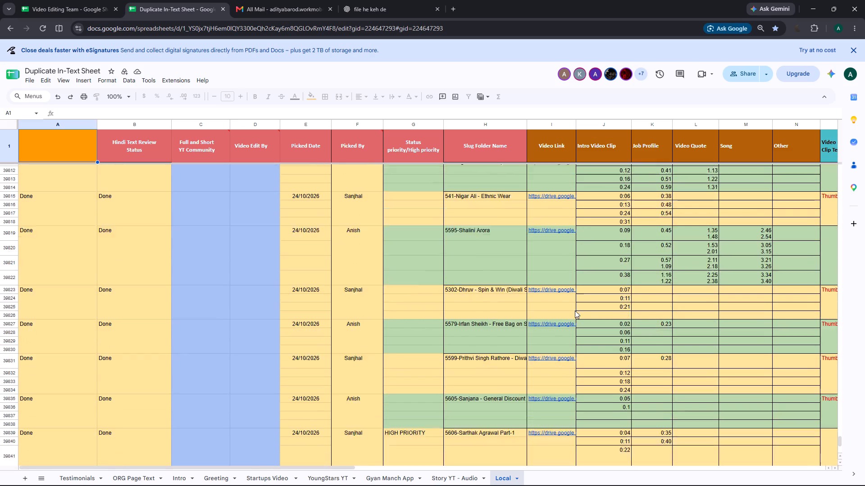
scroll(575, 310, "down", 20)
scroll(575, 310, "down", 17)
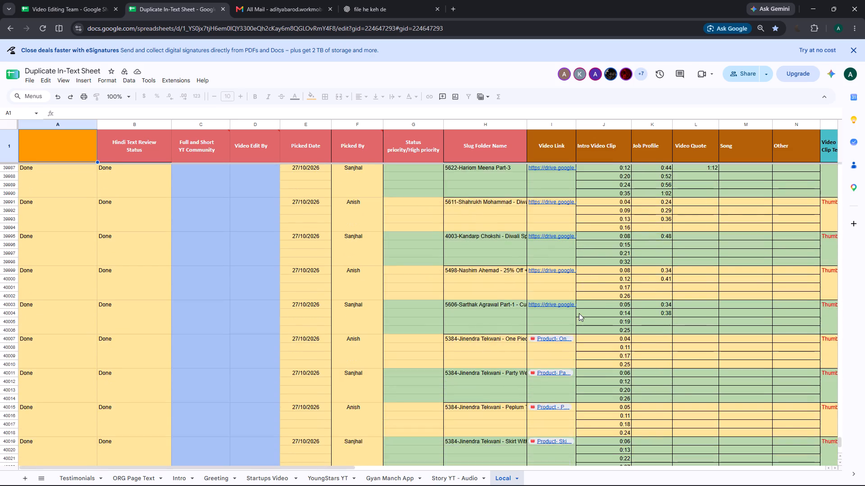
scroll(579, 313, "down", 19)
scroll(579, 315, "down", 16)
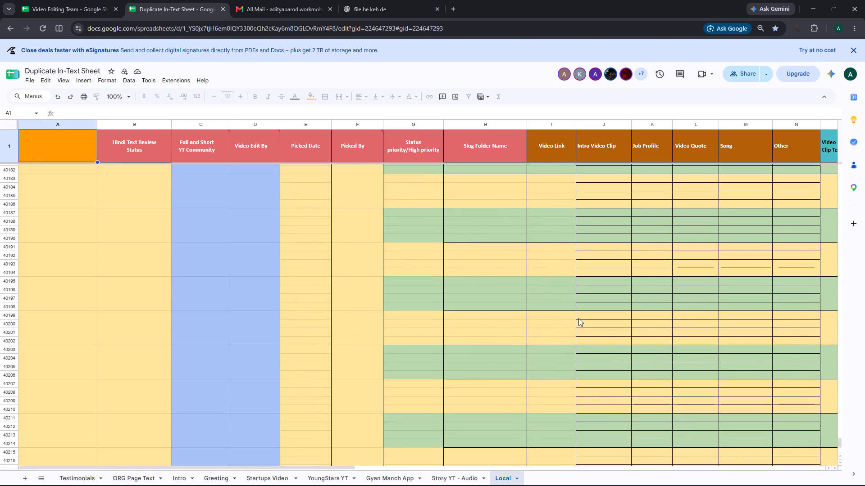
scroll(578, 318, "down", 10)
scroll(578, 316, "up", 20)
scroll(578, 316, "up", 4)
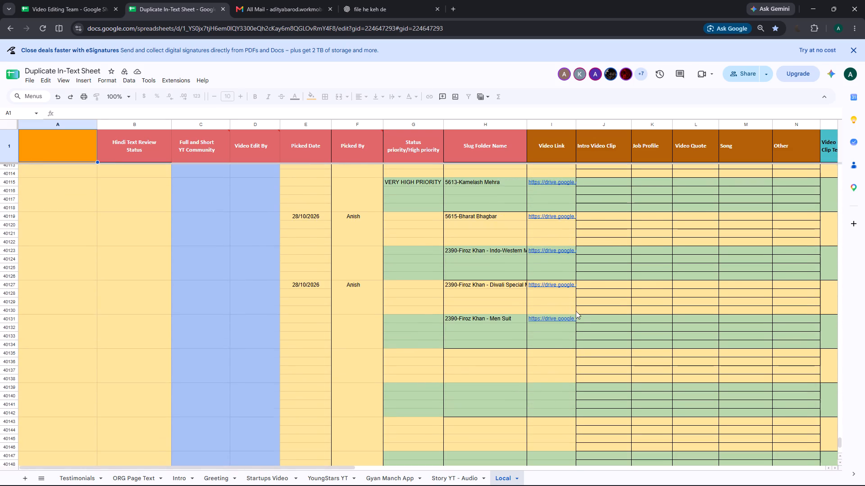
Copy the slug "5605-Sanjana - General Discount" from the Video Editing Team sheet into Slug Folder Name cell H40135 of the Duplicate In-Text Sheet, without formatting.
left_click(73, 0)
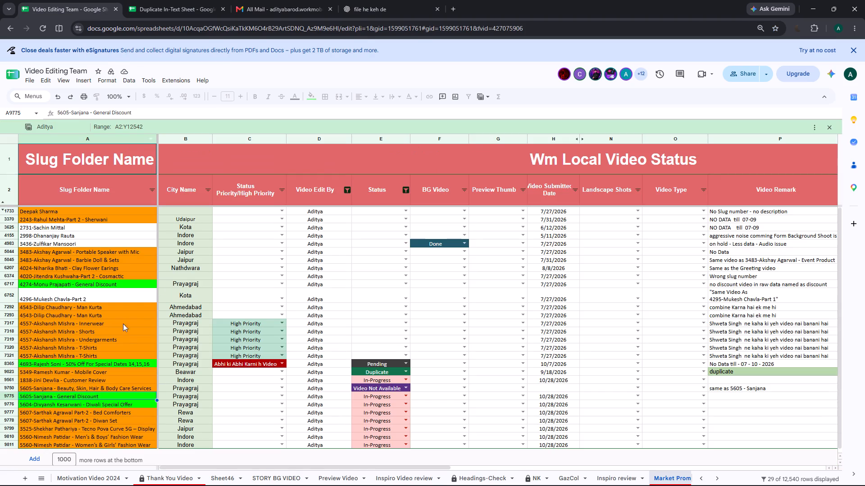
left_click(94, 400)
key("ctrl+c")
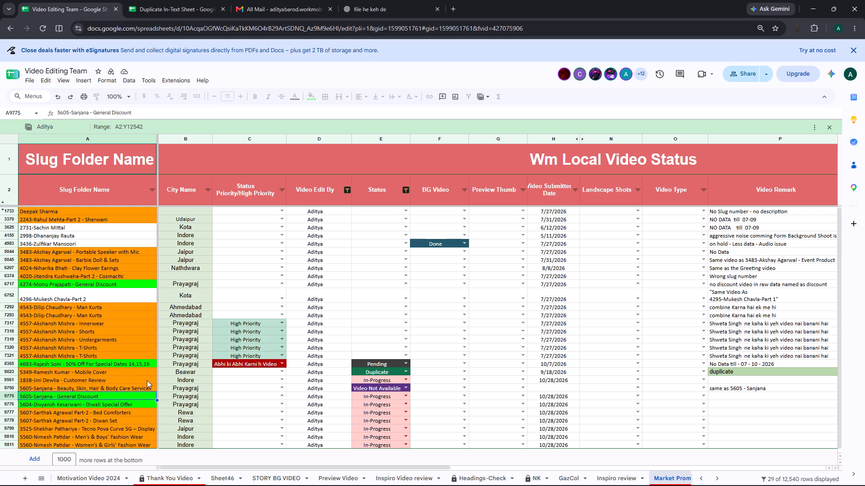
left_click(102, 400)
key("ctrl+c")
left_click(157, 0)
left_click(460, 352)
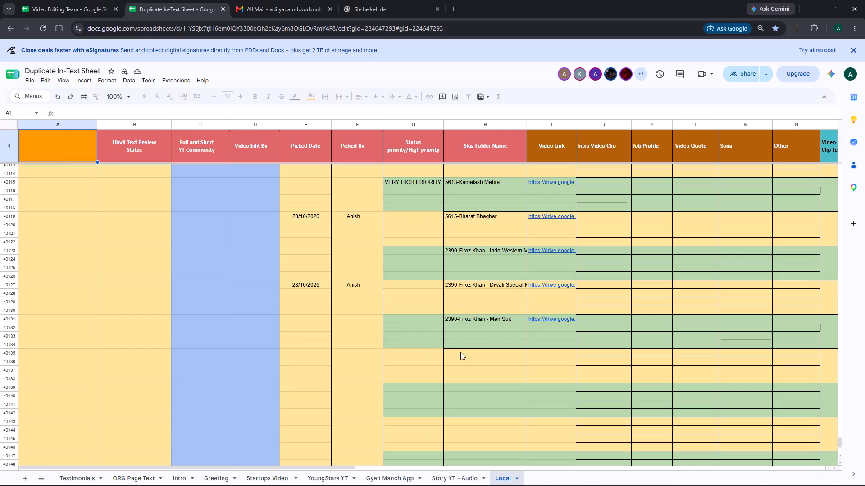
key("ctrl+shift+v")
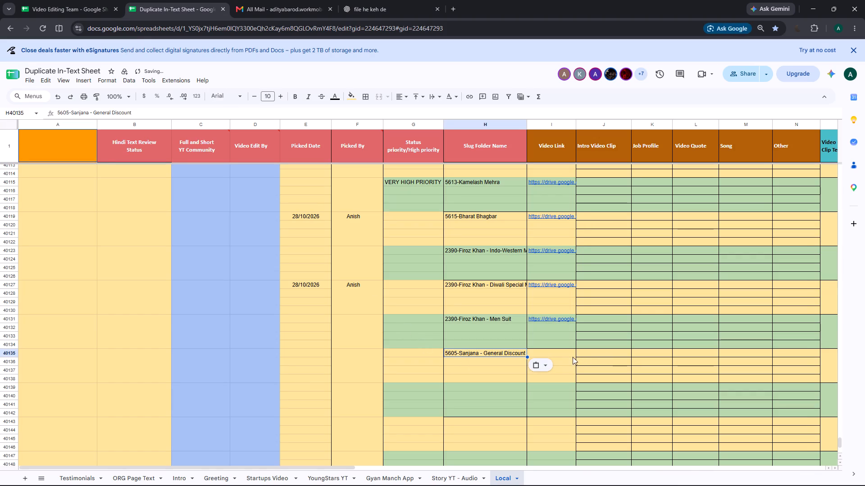
Select the empty Video Link cell beside the new slug and return to the Video Editing Team sheet.
left_click(565, 355)
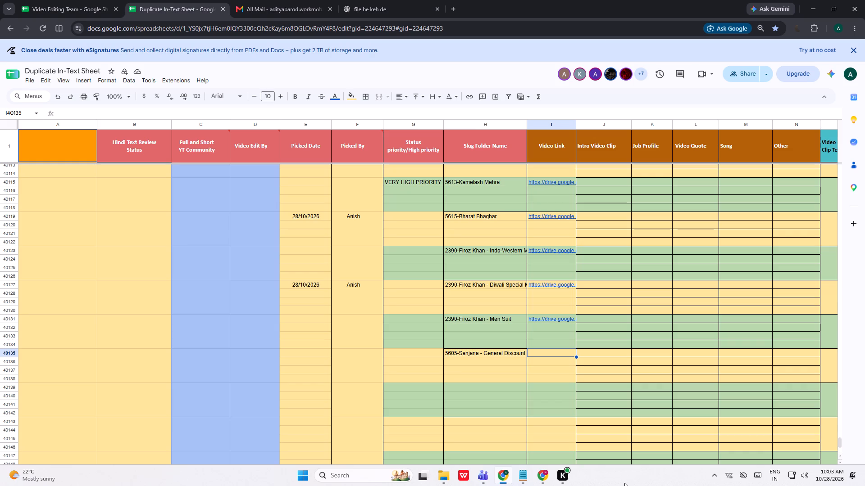
left_click(77, 0)
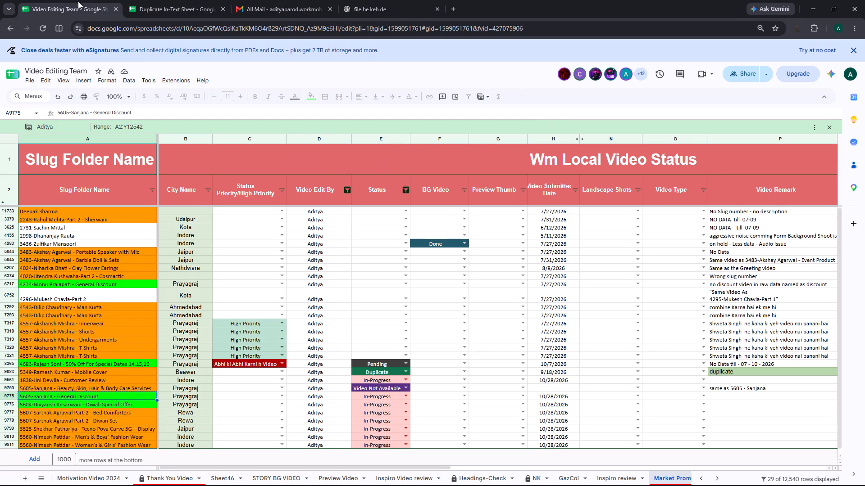
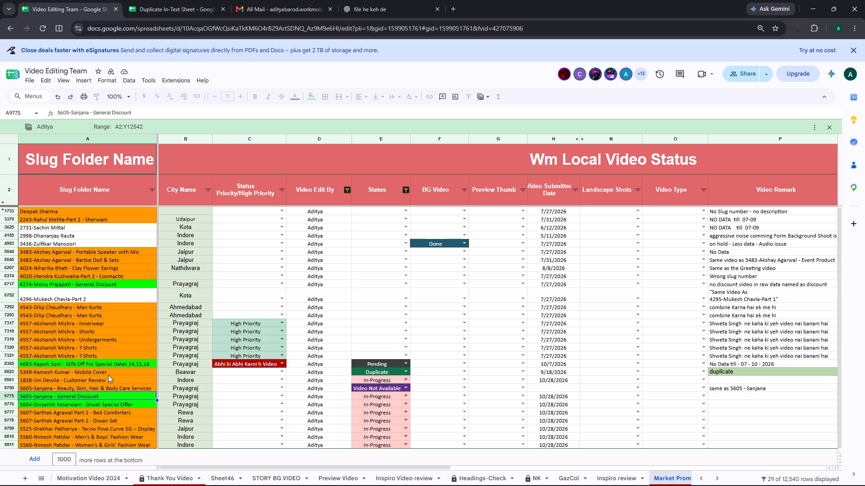
Copy the slug "5605-Sanjana - General Discount" from the Video Editing Team sheet, search Google Drive for it and open the matching folder.
left_click(66, 395)
key("ctrl+c")
left_click(182, 0)
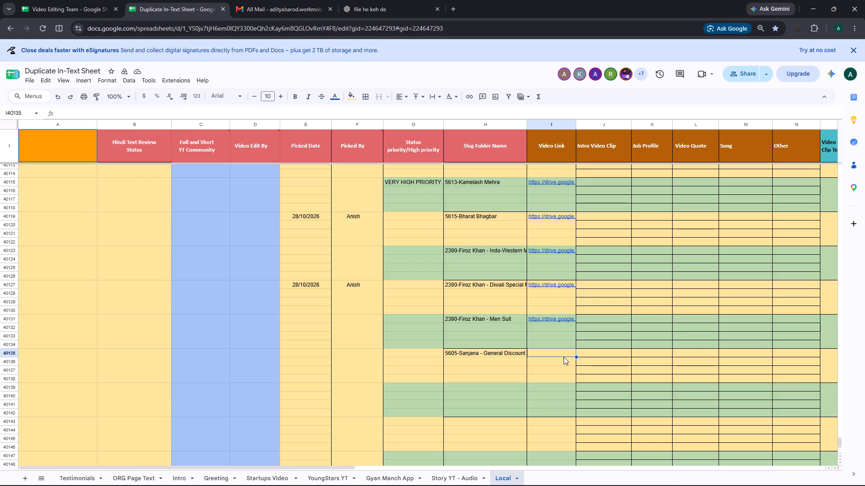
left_click(560, 355)
left_click(81, 0)
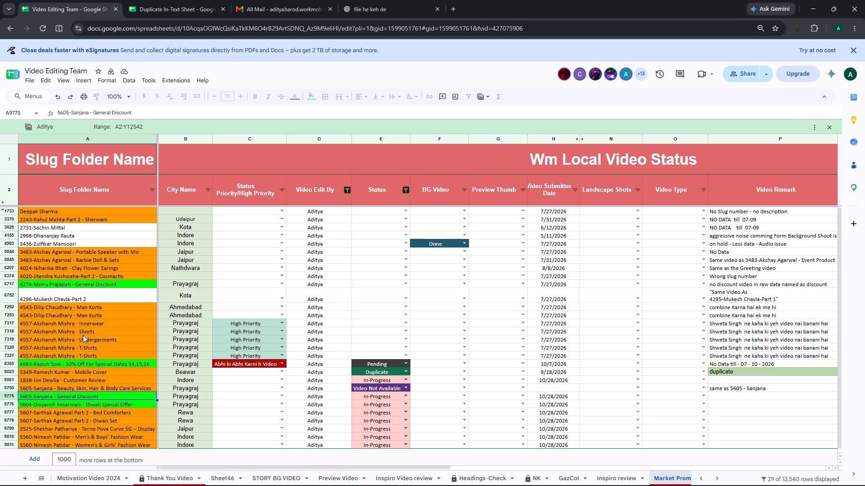
left_click(89, 394)
key("ctrl+c")
left_click(151, 0)
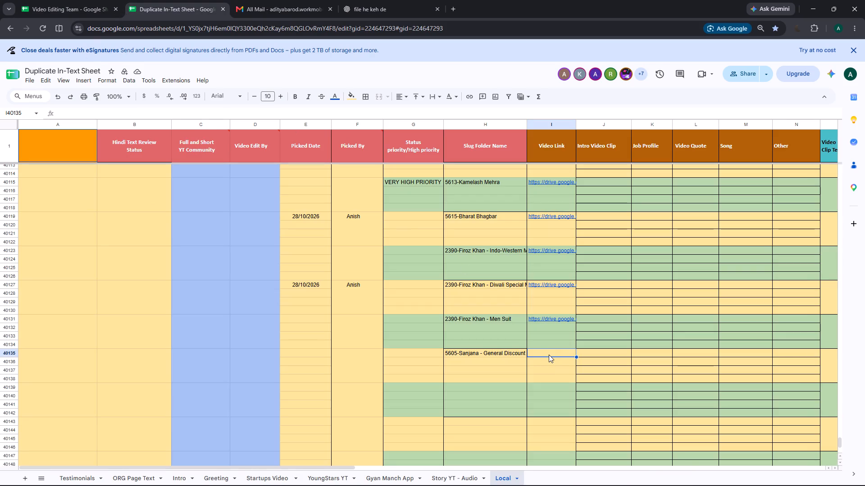
left_click(549, 355)
left_click(543, 477)
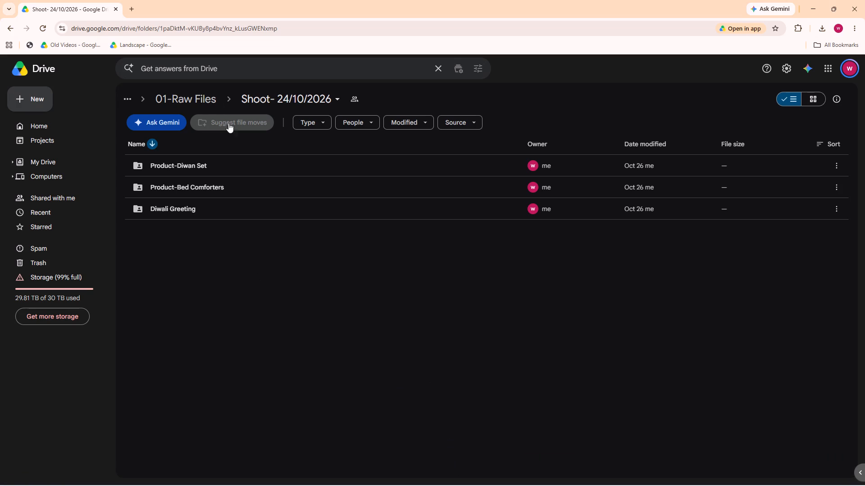
left_click(216, 73)
left_click(216, 71, "ctrl")
key("ctrl+v")
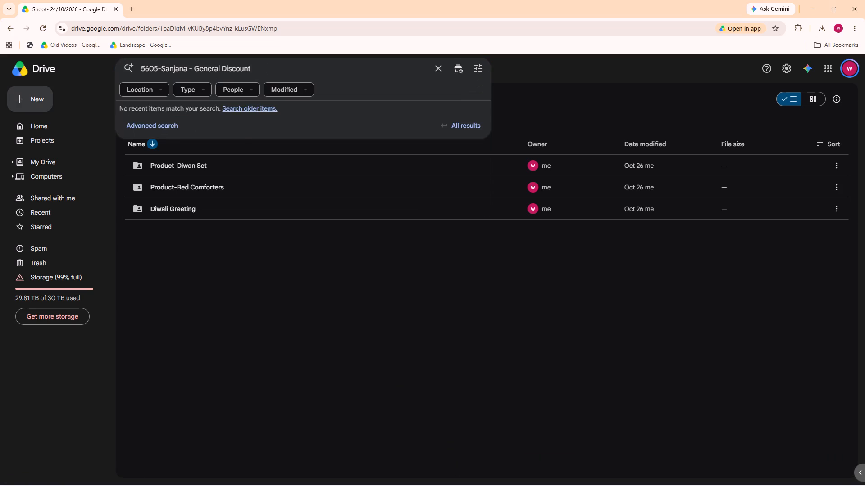
left_click(182, 124)
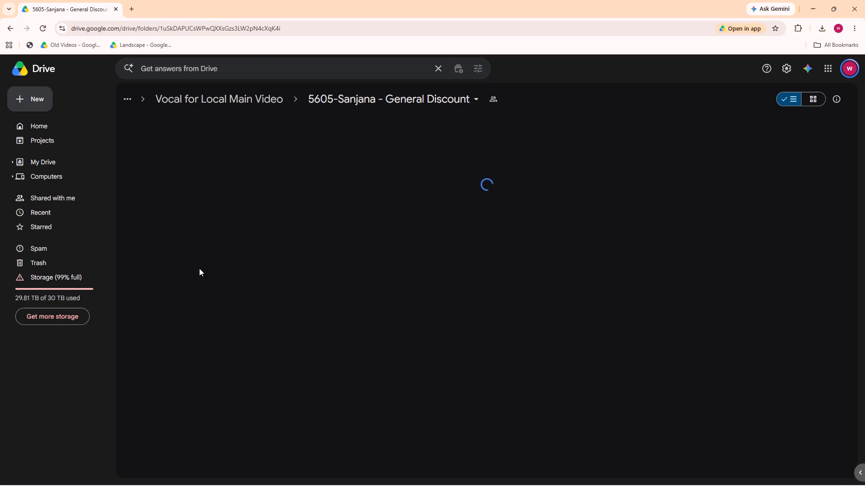
Go up through the parent folders to 5605-Sanjana and open its 01-Raw Files folder.
left_click(229, 102)
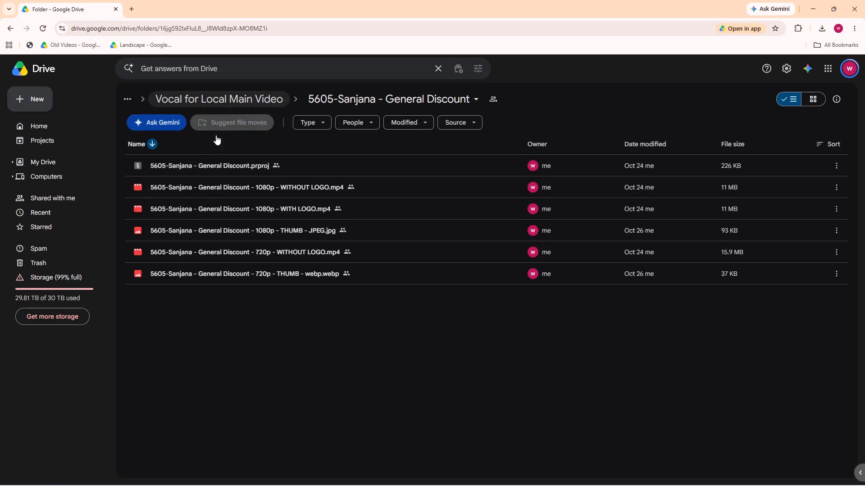
left_click(181, 167)
left_click(197, 98)
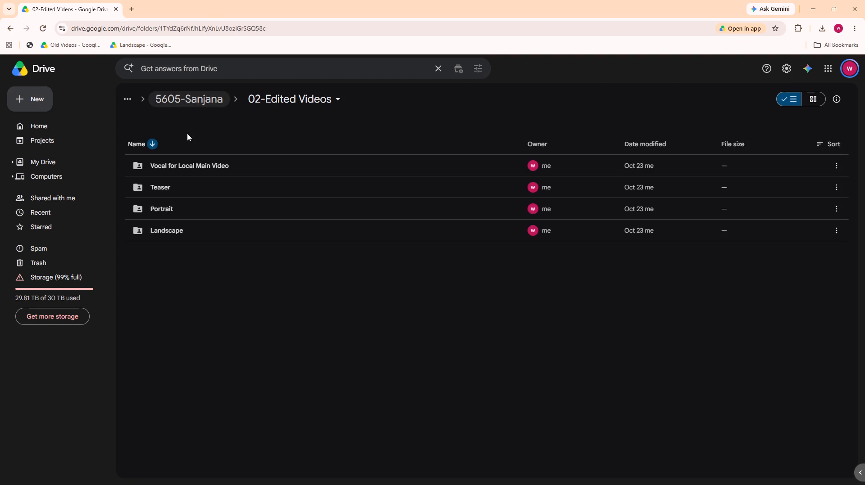
left_click(197, 95)
scroll(264, 372, "down", 7)
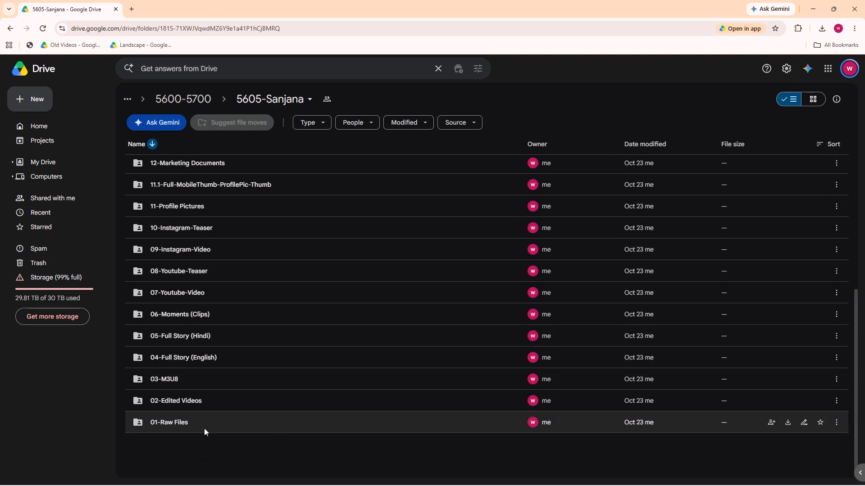
double_click(201, 422)
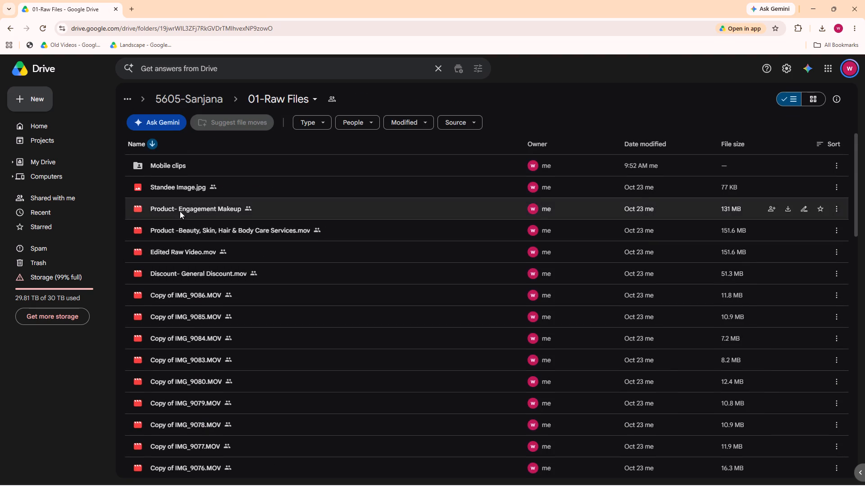
Copy the share link of Discount- General Discount.mov into Video Link cell I40135 of the Duplicate In-Text Sheet, without formatting.
scroll(234, 264, "down", 6)
scroll(245, 336, "down", 5)
scroll(265, 359, "down", 16)
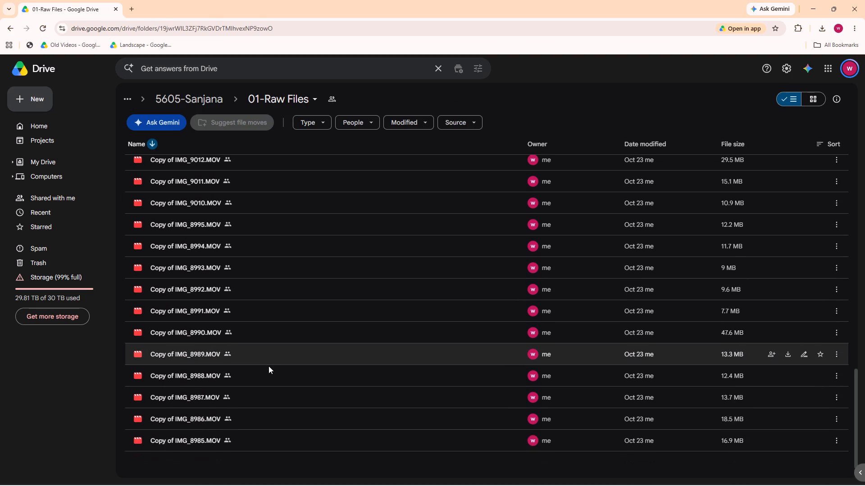
scroll(269, 366, "up", 20)
scroll(269, 366, "up", 4)
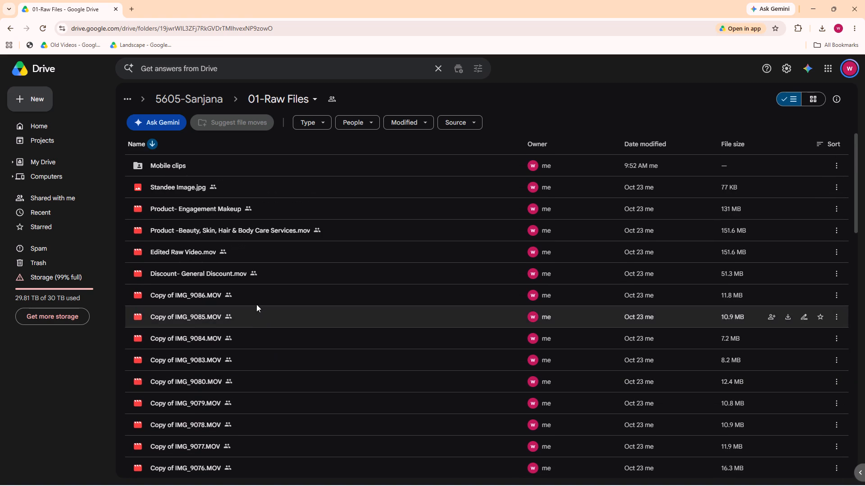
scroll(251, 294, "down", 18)
scroll(274, 343, "down", 12)
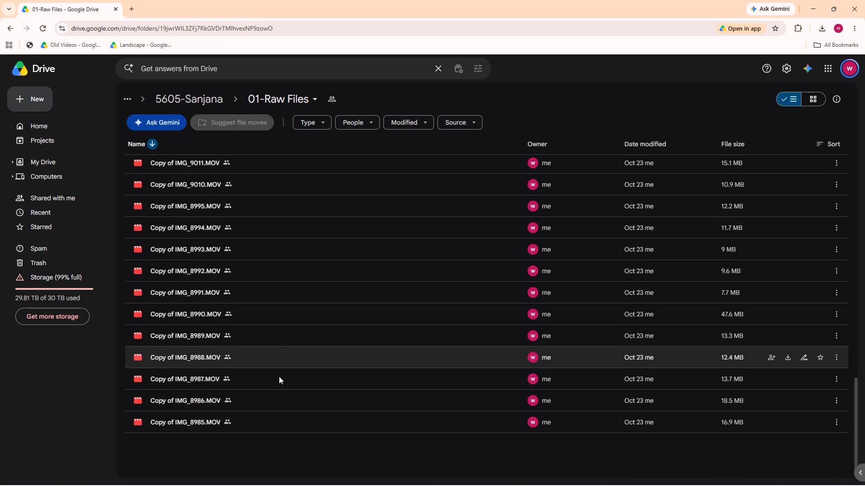
scroll(155, 261, "up", 20)
scroll(155, 261, "up", 6)
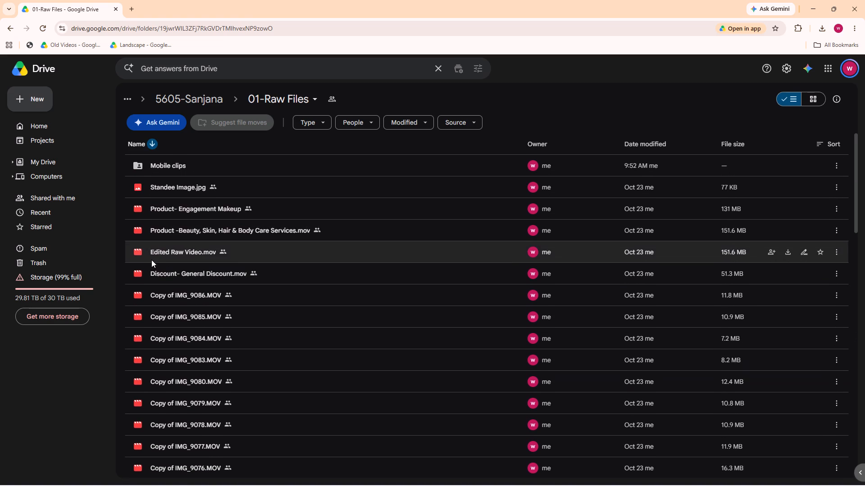
left_click(184, 274)
right_click(185, 272)
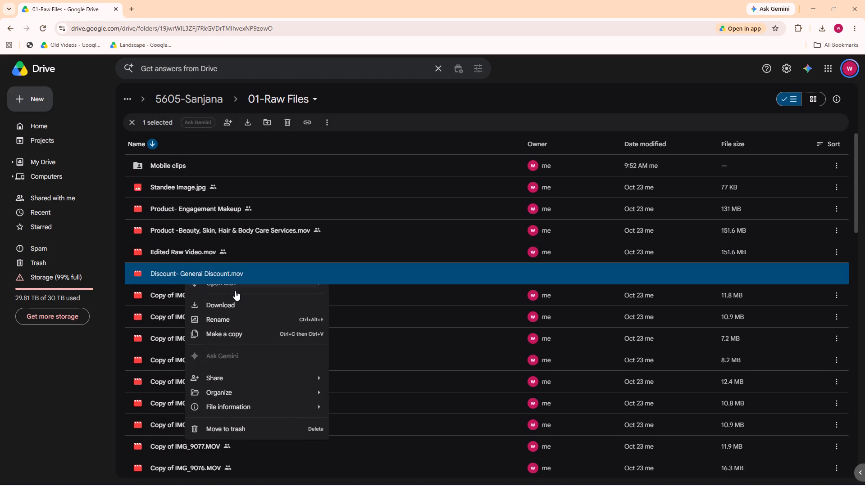
left_click(224, 378)
left_click(349, 400)
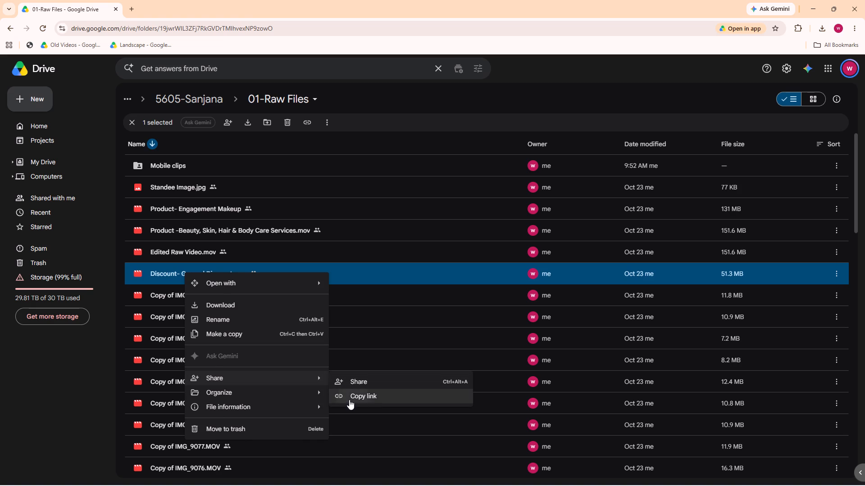
left_click(816, 3)
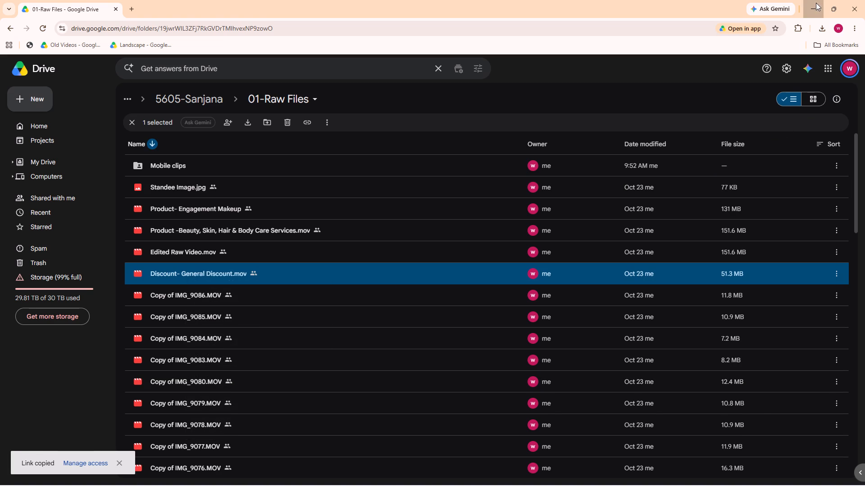
left_click(557, 356)
key("ctrl+shift+v")
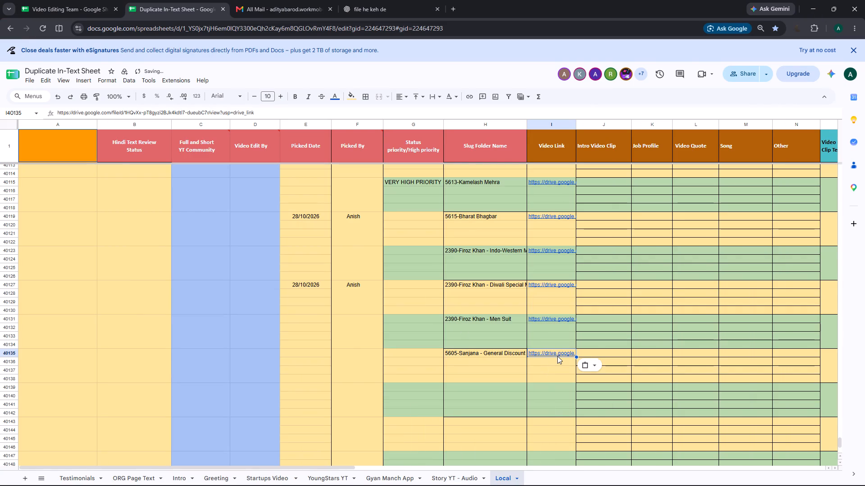
Search Google Drive for the 5604 slug from the Video Editing Team sheet, minus its "Diwali Special Offer" suffix, and open that person's 01-Raw Files folder.
left_click(71, 0)
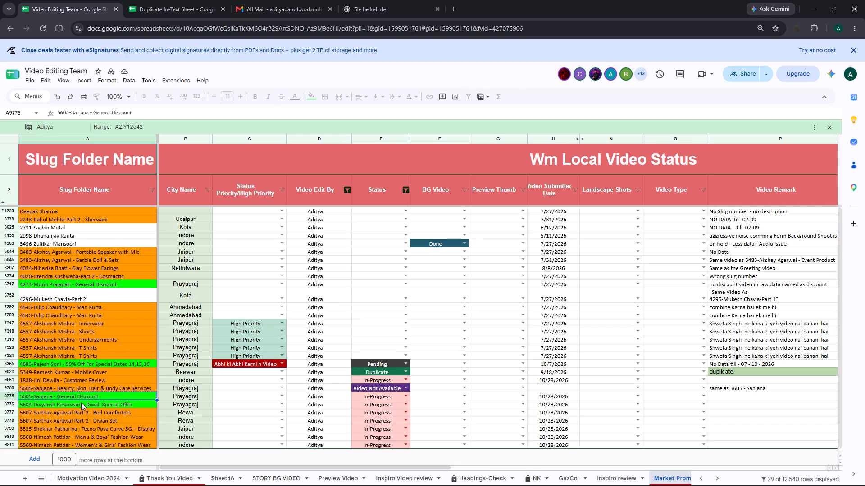
left_click(81, 402)
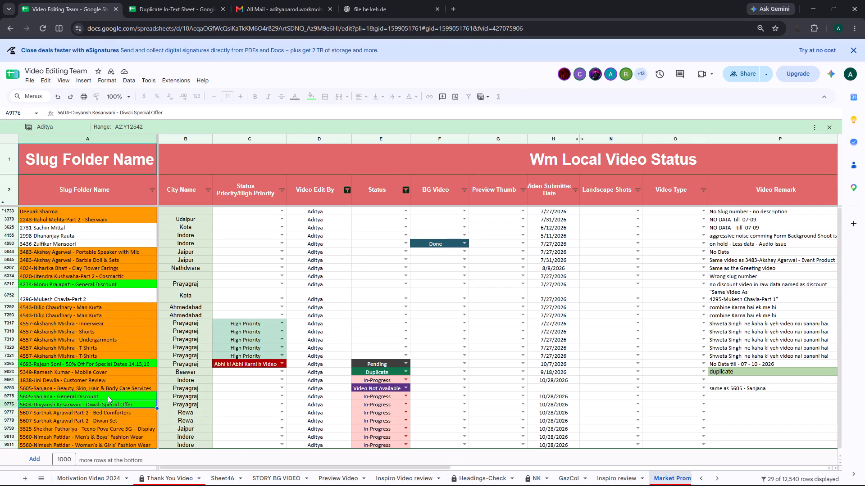
key("ctrl+c")
left_click(540, 482)
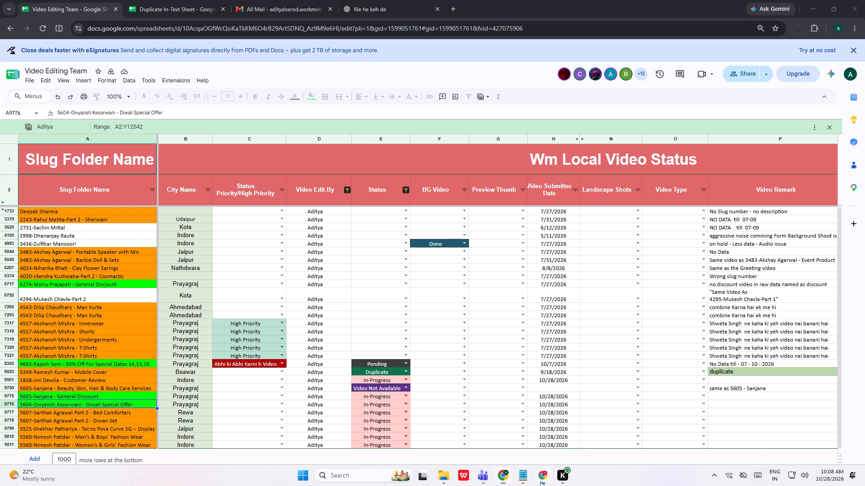
left_click(201, 71)
key("ctrl+v")
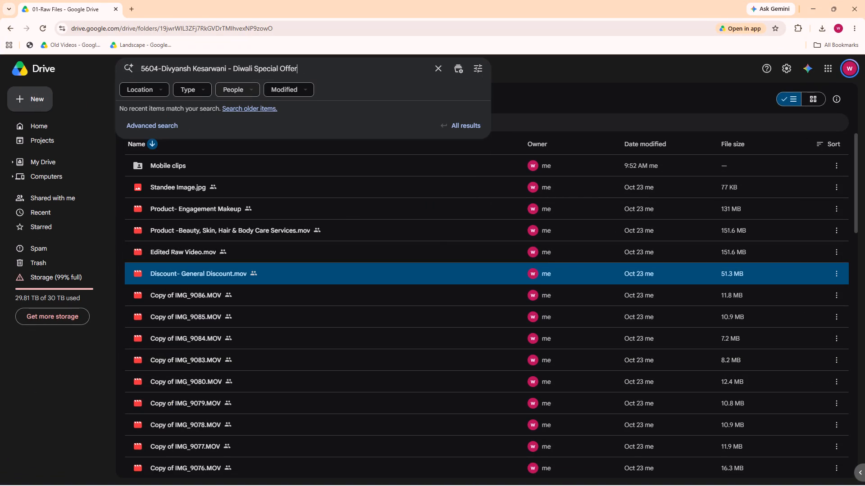
left_click_drag(226, 70, 314, 74)
key("BackSpace")
left_click(183, 115)
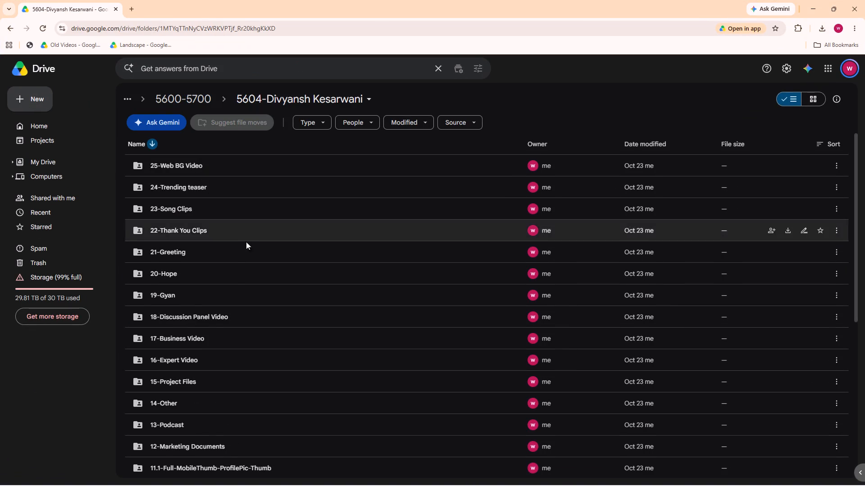
scroll(243, 261, "down", 7)
double_click(233, 422)
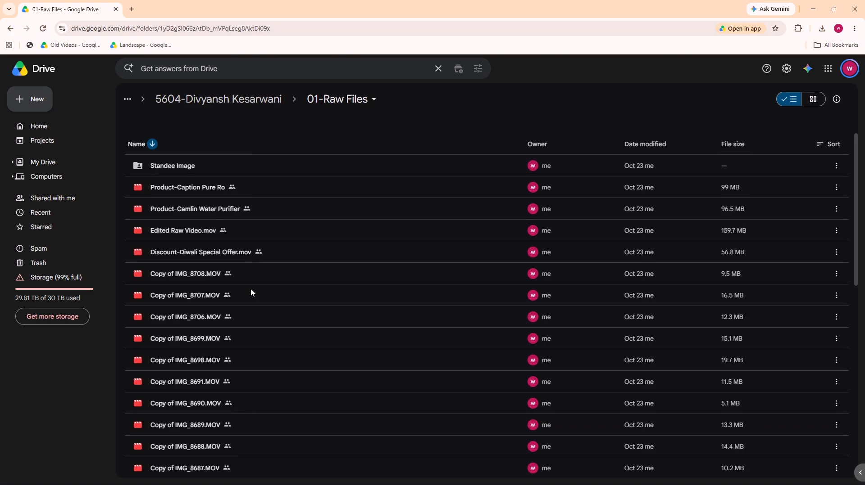
Copy the share link of Discount-Diwali Special Offer.mov into Video Link cell I40139 of the Duplicate In-Text Sheet.
left_click(237, 257)
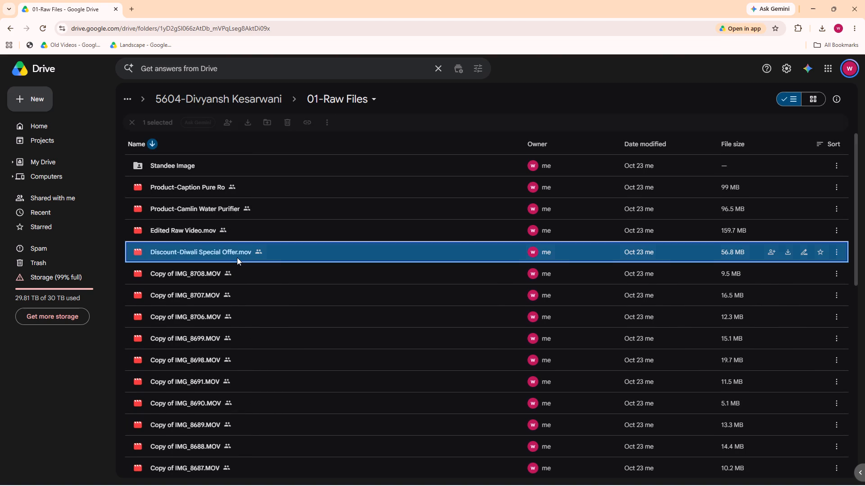
right_click(237, 257)
left_click(273, 364)
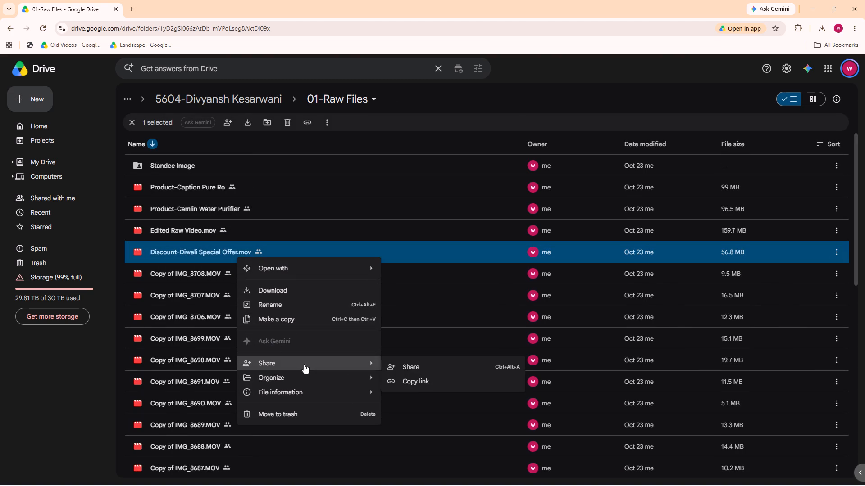
left_click(441, 385)
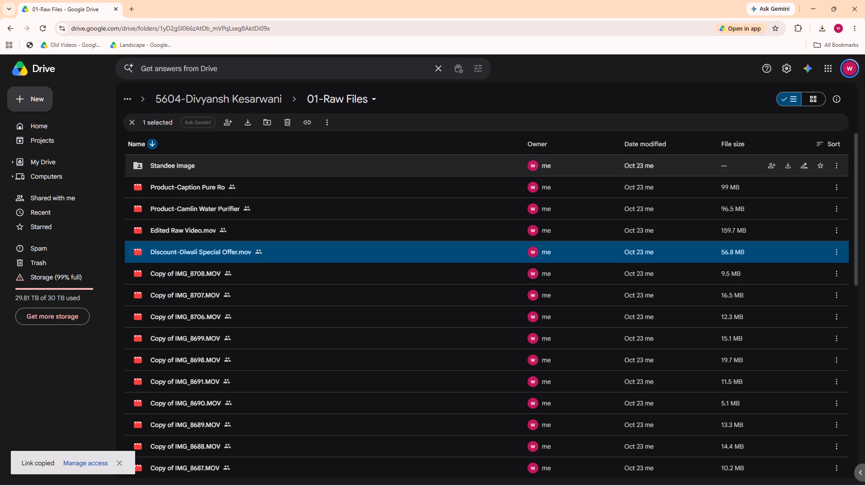
left_click(811, 0)
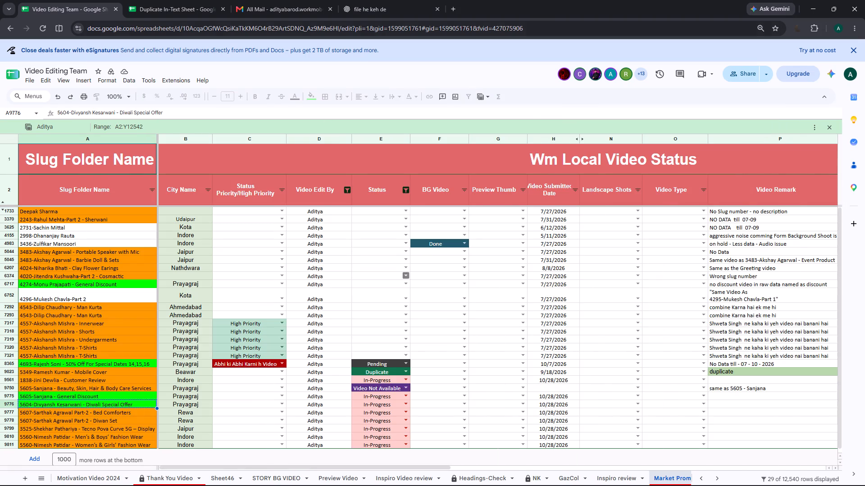
left_click(197, 0)
left_click(561, 387)
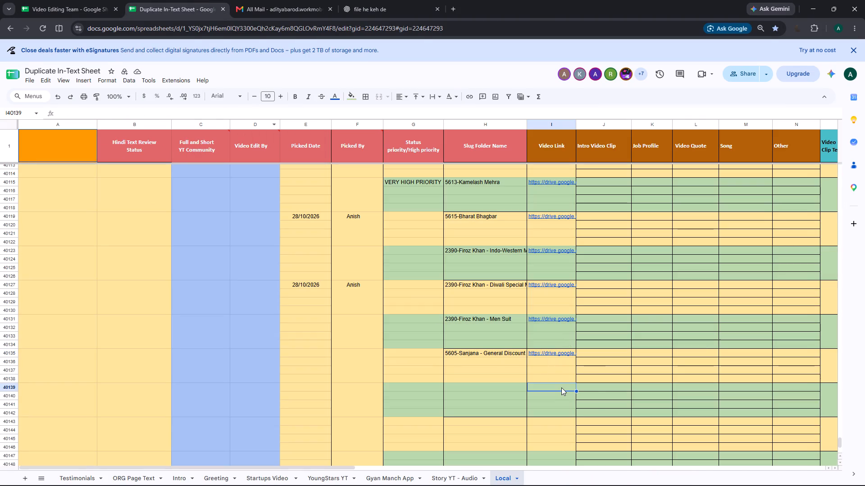
key("ctrl+v")
Copy the 5604 Diwali Special Offer slug from the Video Editing Team sheet into Slug Folder Name cell H40139, without formatting.
left_click(505, 386)
left_click(80, 0)
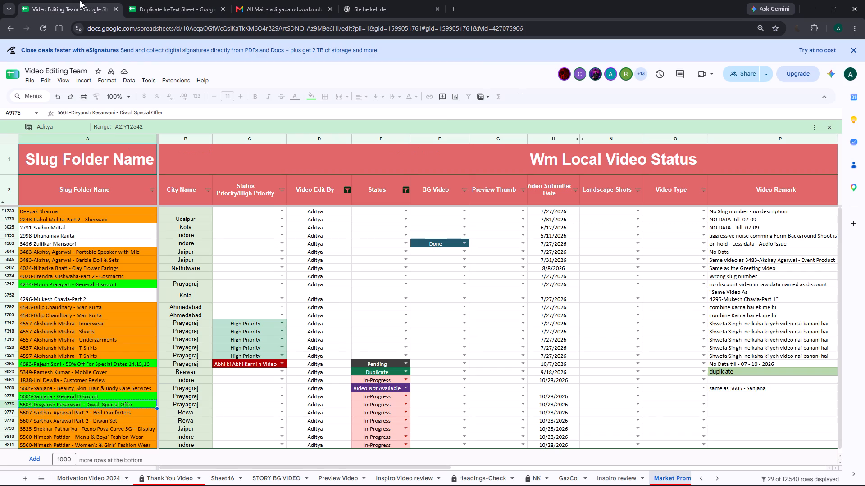
key("ctrl+c")
left_click(176, 0)
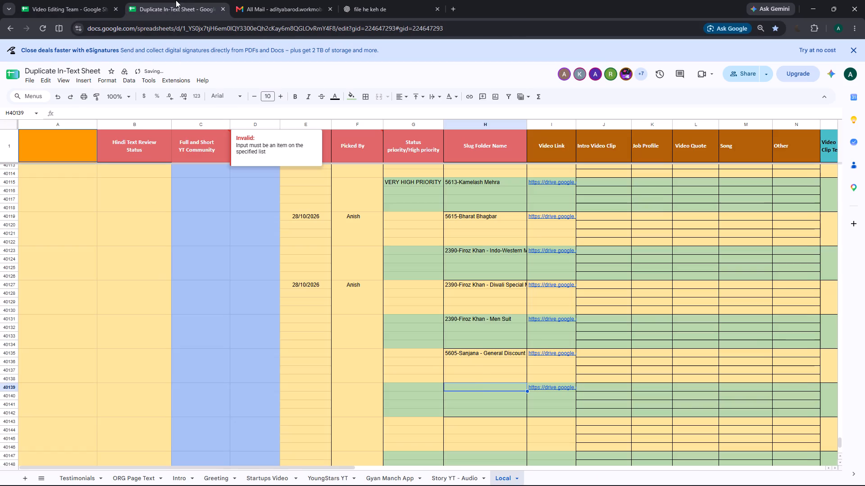
left_click(483, 389)
key("ctrl+shift+v")
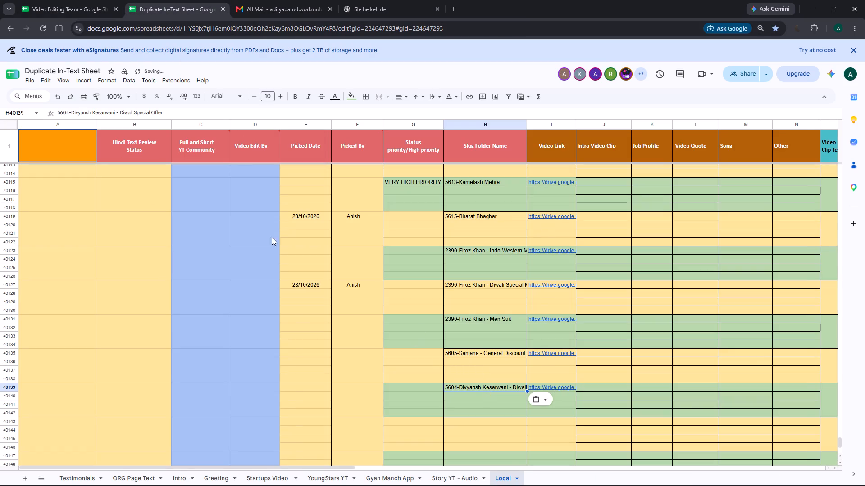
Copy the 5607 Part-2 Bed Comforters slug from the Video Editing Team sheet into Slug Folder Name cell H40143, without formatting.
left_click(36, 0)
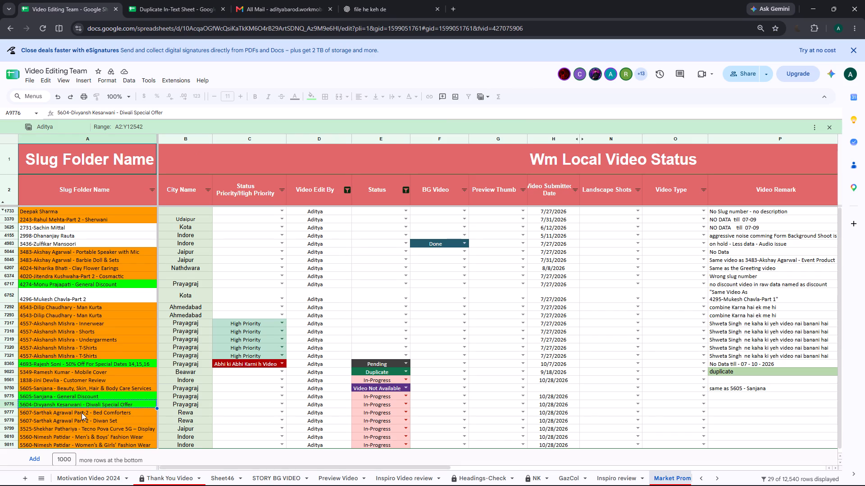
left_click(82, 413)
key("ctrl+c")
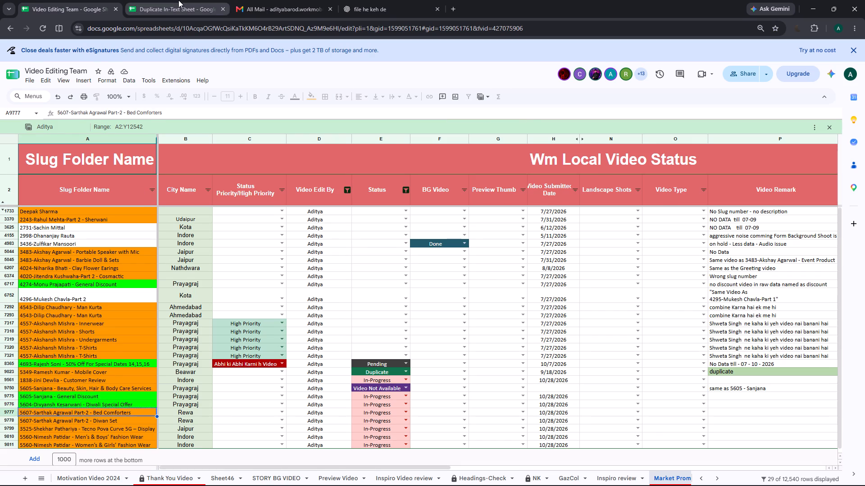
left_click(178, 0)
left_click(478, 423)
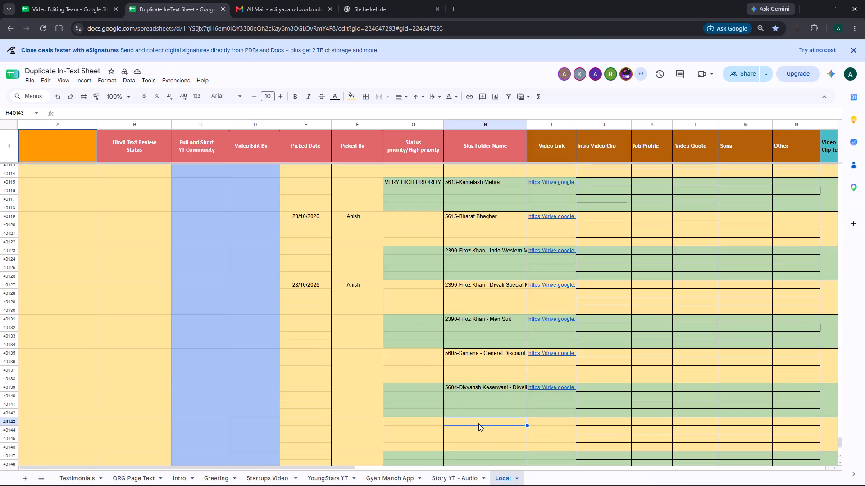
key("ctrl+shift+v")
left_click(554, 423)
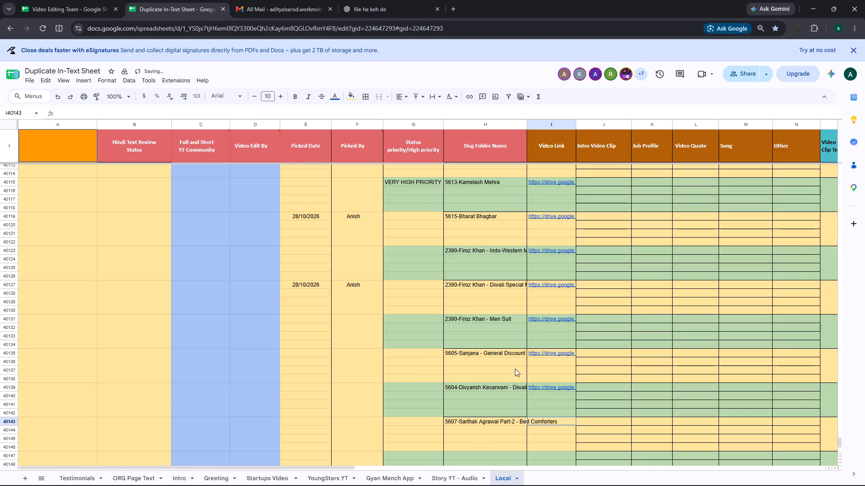
Search Google Drive for the copied 5607 Part-2 slug and open the 01-Raw Files folder inside that person's Part-2 folder.
left_click(76, 0)
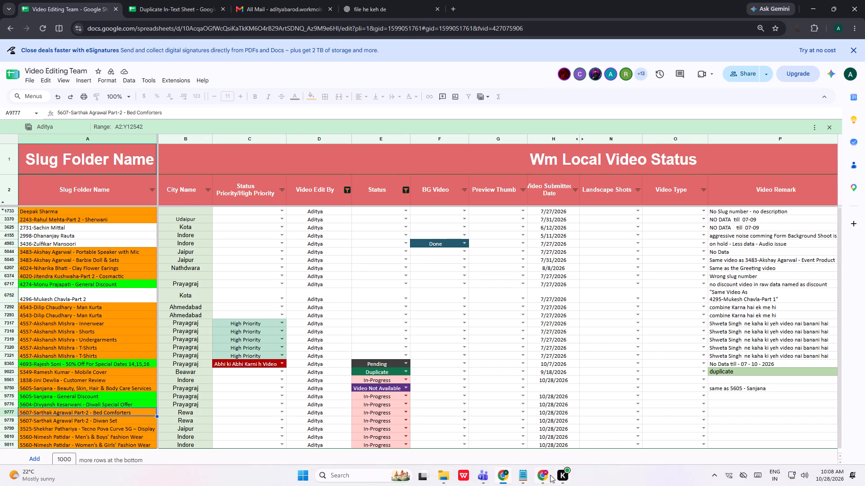
left_click(543, 472)
left_click(194, 69)
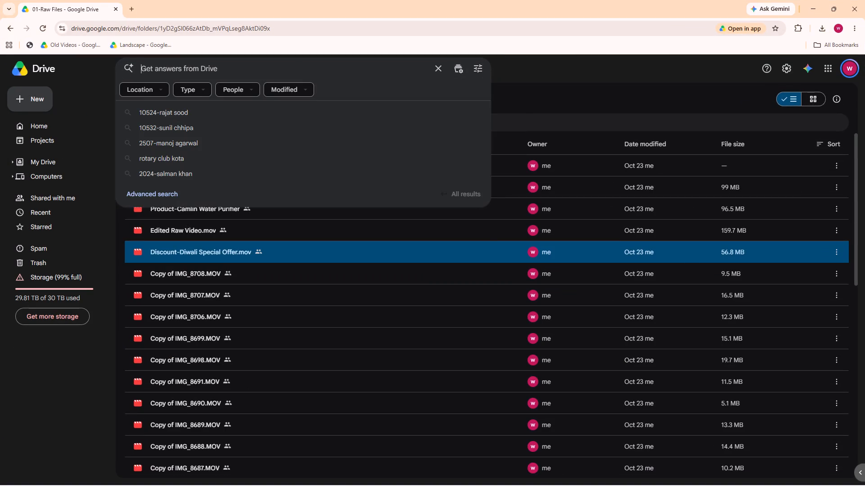
key("ctrl+v")
left_click_drag(239, 71, 313, 70)
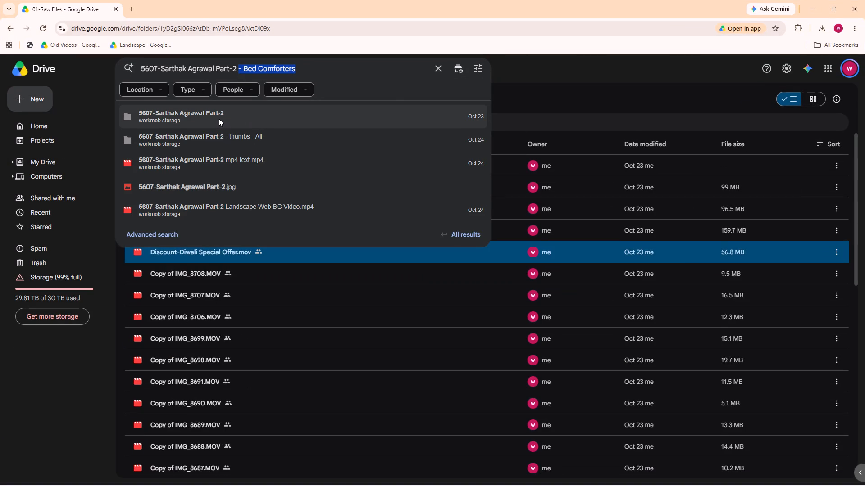
left_click(219, 118)
scroll(261, 400, "down", 6)
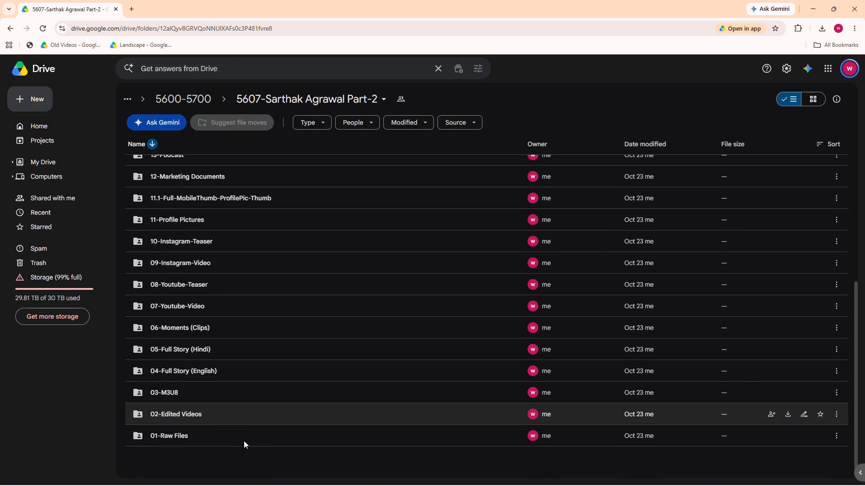
double_click(233, 440)
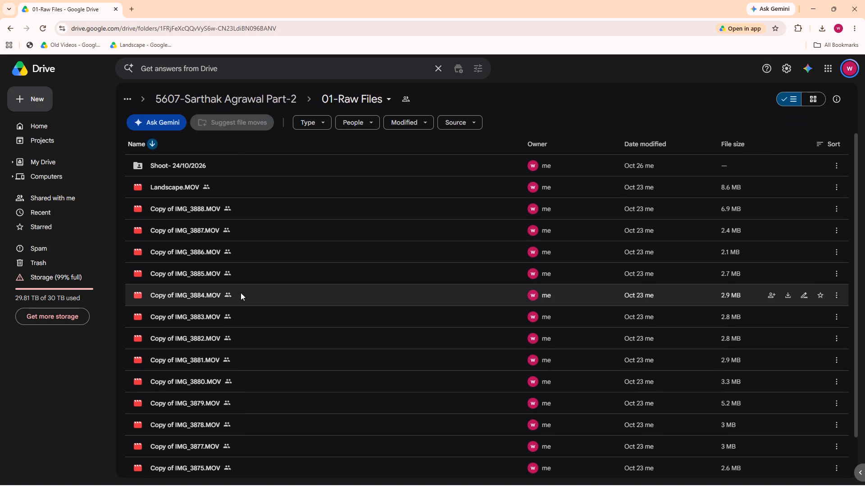
Look through the raw files for the product videos, opening the Shoot- 24/10/2026 folder and its Product-Diwan Set subfolder.
scroll(246, 271, "down", 8)
scroll(254, 277, "up", 4)
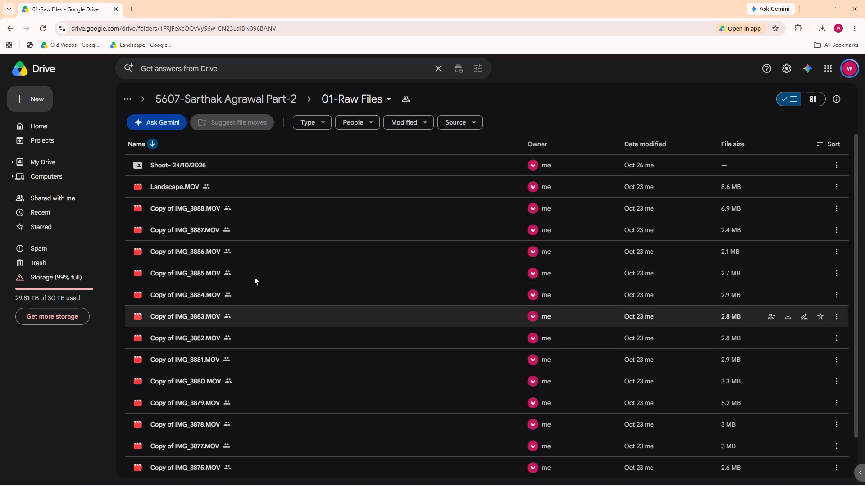
scroll(254, 277, "up", 3)
double_click(199, 166)
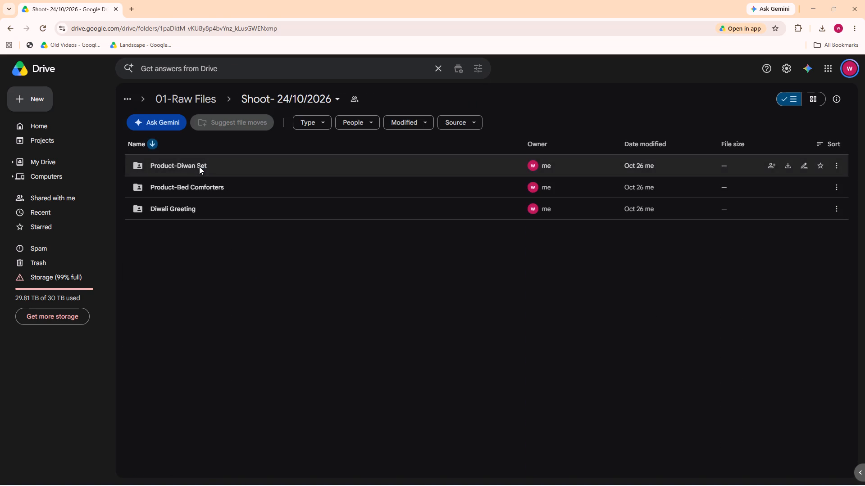
left_click(819, 102)
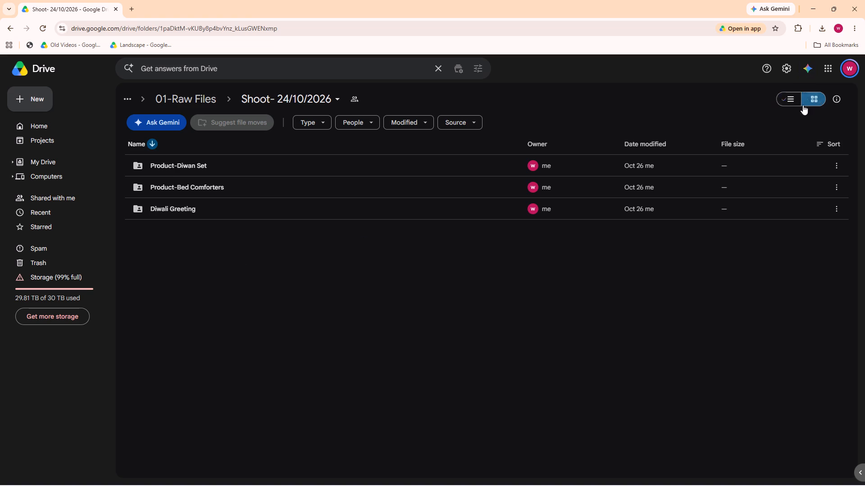
left_click(782, 95)
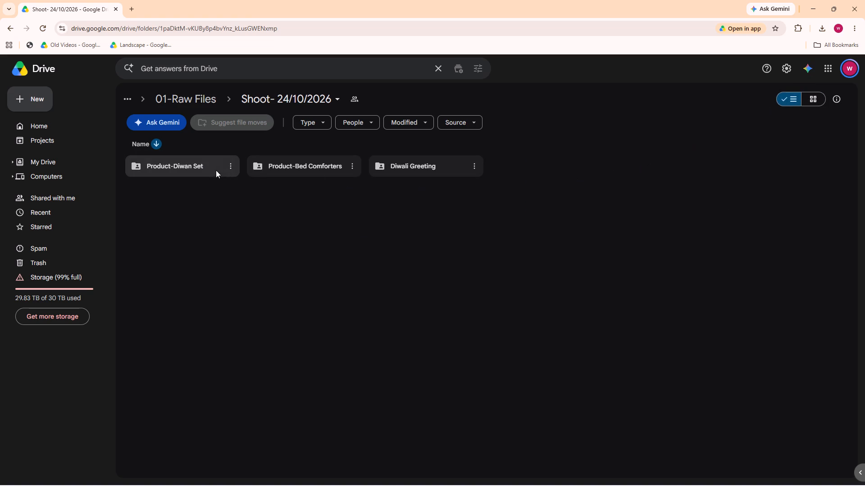
double_click(231, 175)
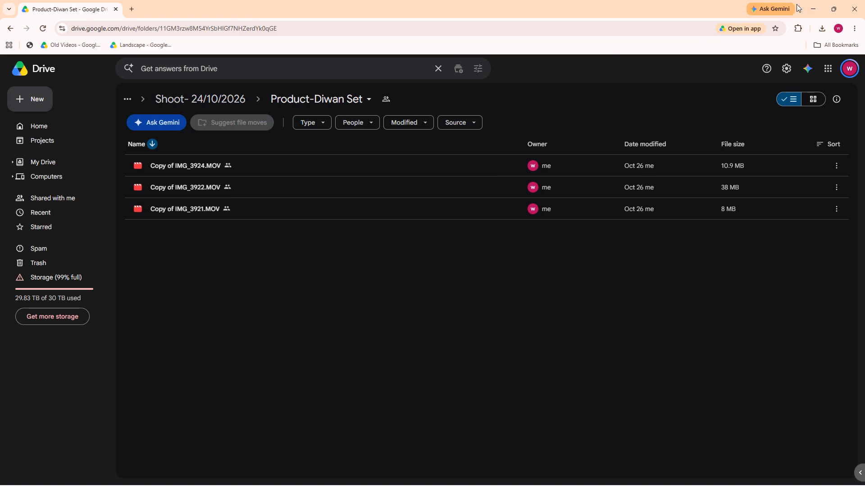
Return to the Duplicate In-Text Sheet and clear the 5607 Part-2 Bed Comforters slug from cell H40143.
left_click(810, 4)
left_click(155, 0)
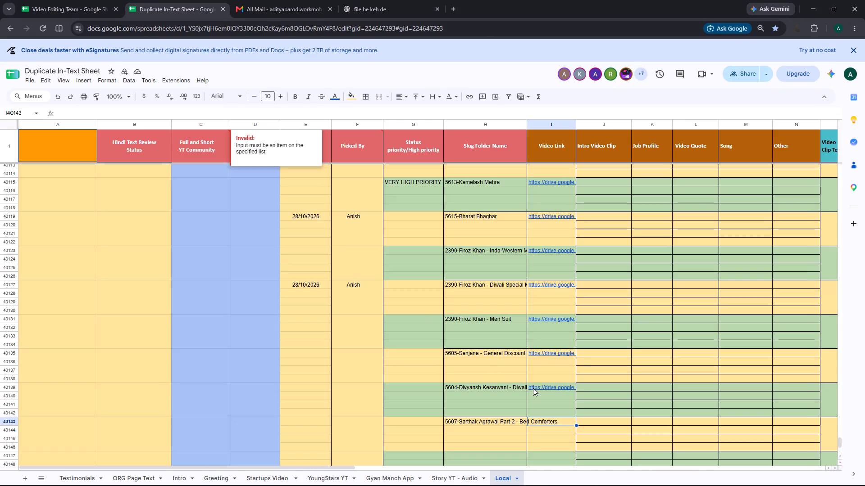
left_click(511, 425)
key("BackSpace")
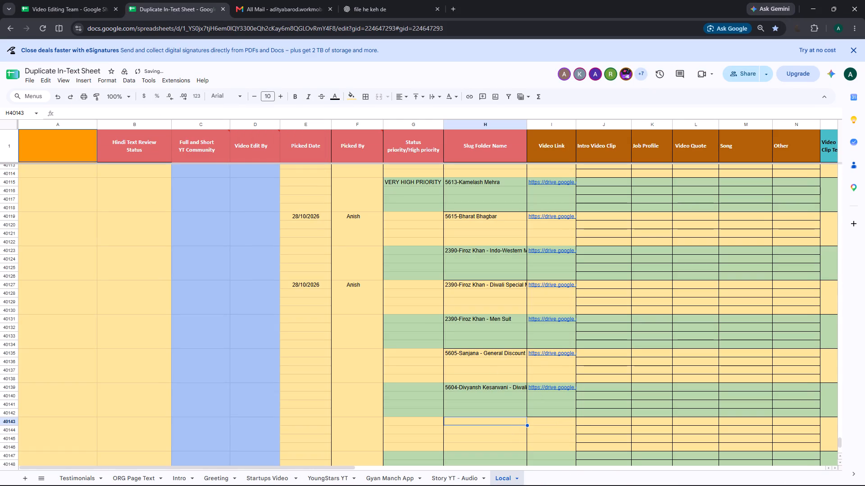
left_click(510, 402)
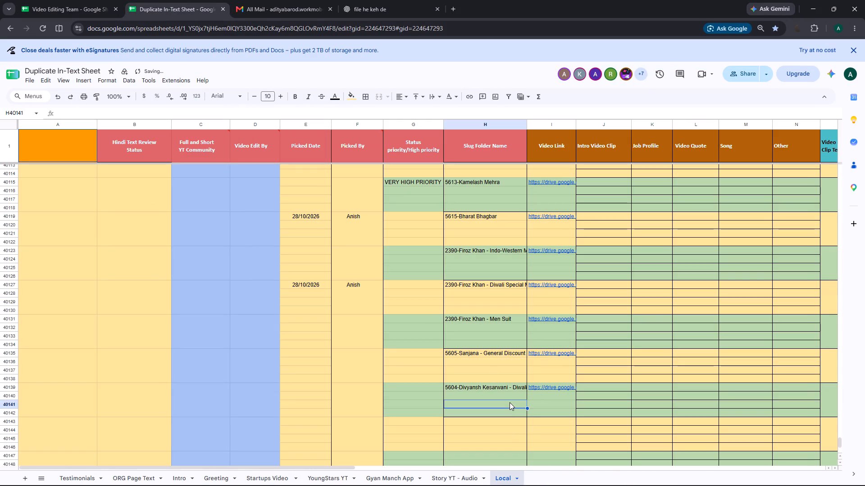
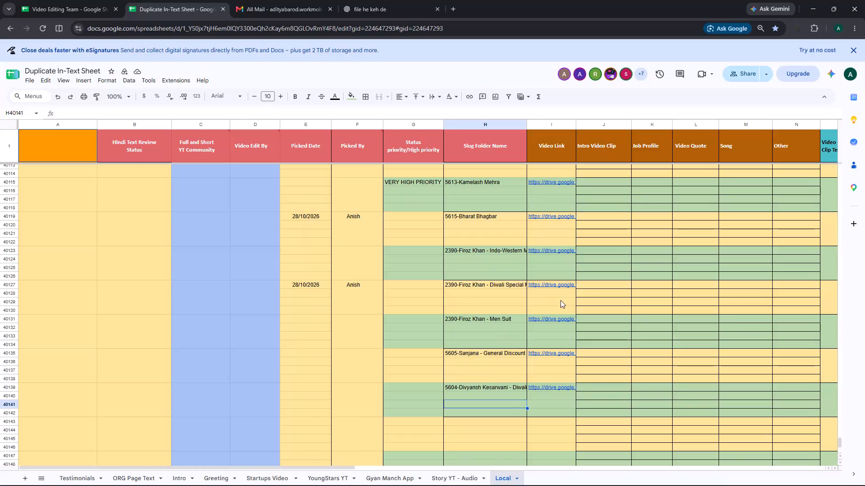
Check the last filled Slug Folder Name entry, the 5604 Diwali Special Offer slug in cell H40139.
scroll(479, 323, "down", 1)
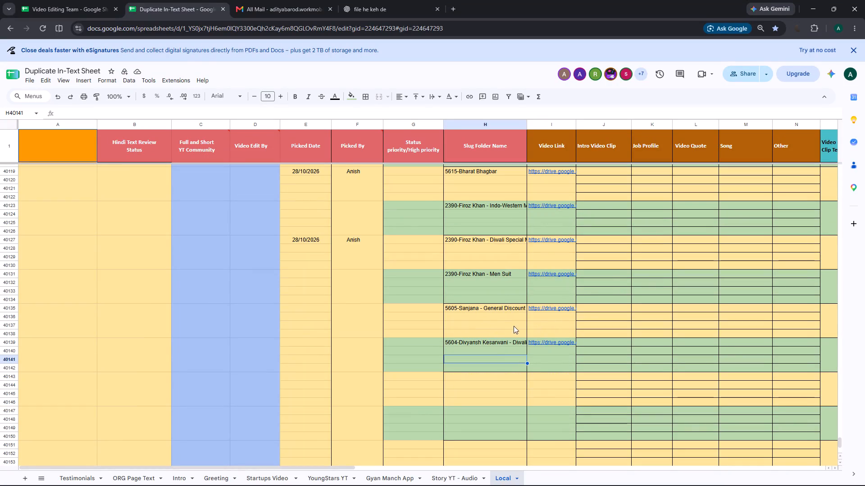
left_click(489, 345)
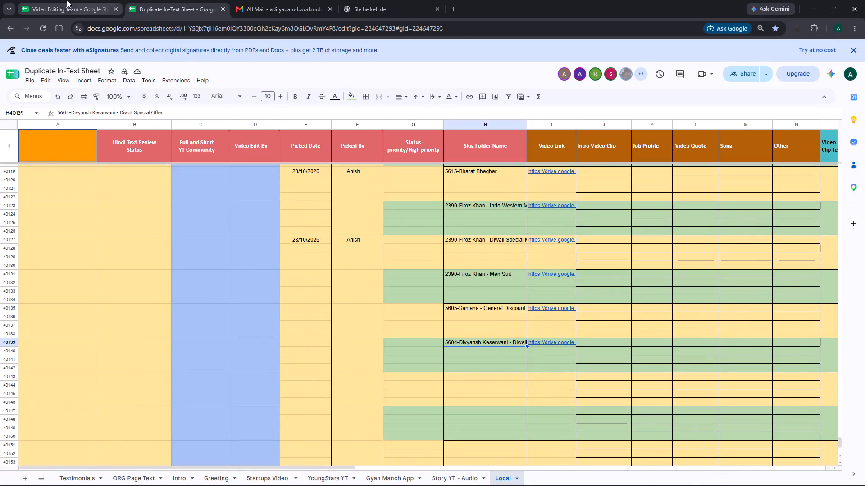
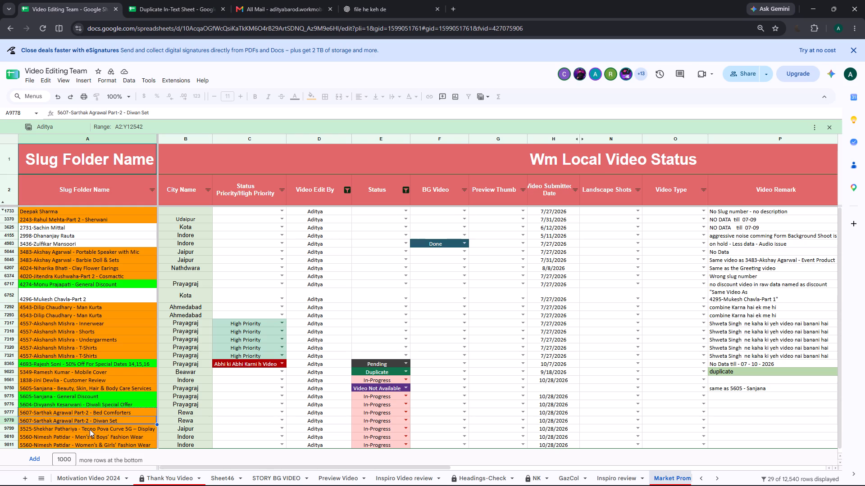
Copy the 5607 Part-2 Diwan Set slug from the Video Editing Team sheet and switch to the other Chrome window.
left_click(90, 429)
key("ctrl+c")
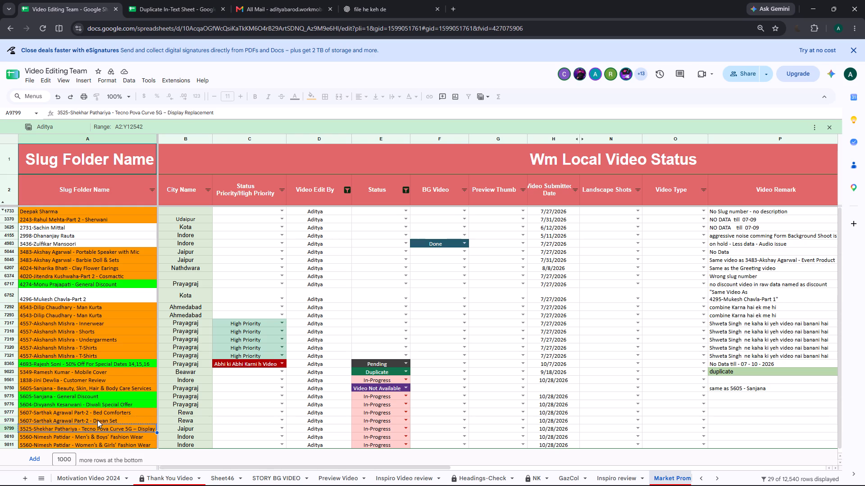
left_click(97, 420)
key("ctrl+c")
left_click(542, 476)
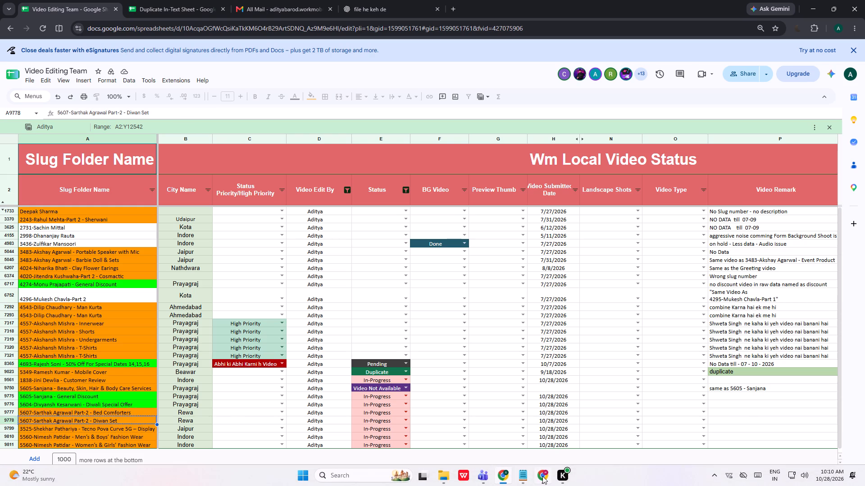
Open the Product-Bed Comforters folder in the 5607 Part-2 shoot folder on Google Drive and view its raw videos as thumbnails.
left_click(214, 95)
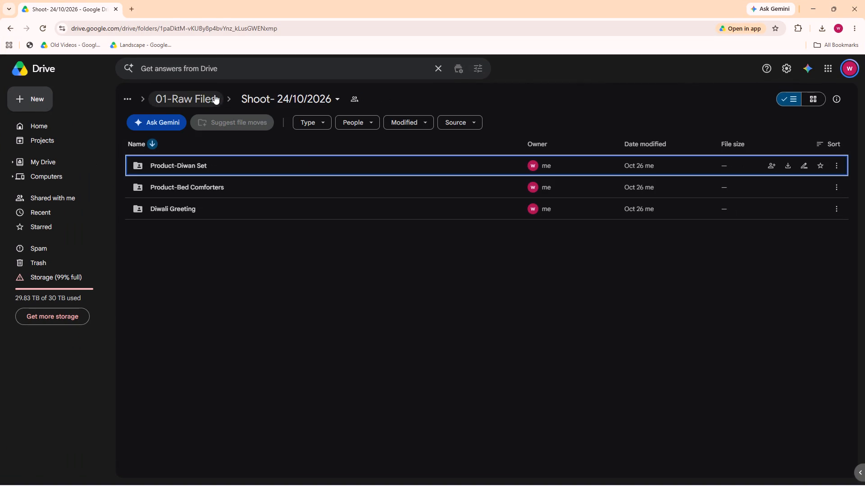
double_click(209, 182)
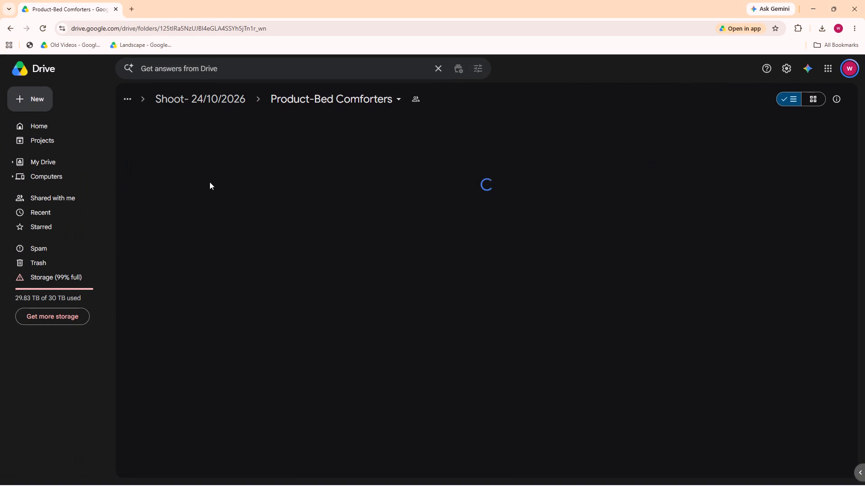
left_click(815, 97)
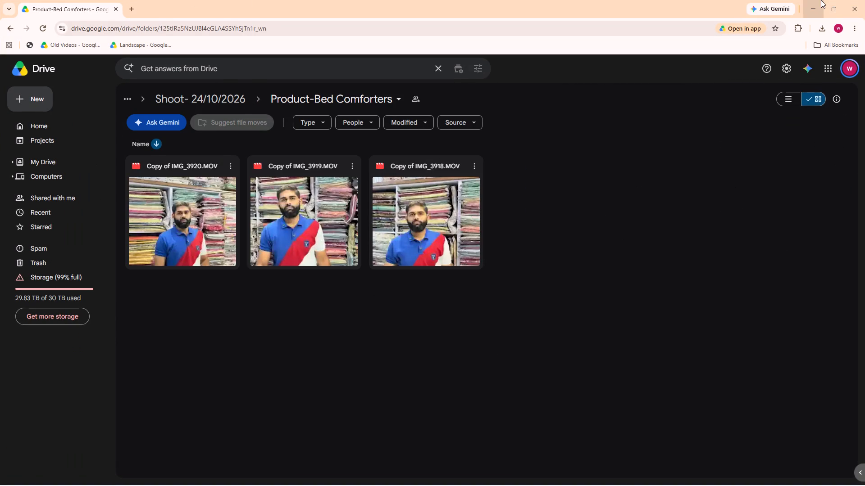
left_click_drag(821, 0, 812, 0)
Copy the 3525 Tecno Pova Curve 5G – Display Replacement slug from the Video Editing Team sheet.
left_click(59, 433)
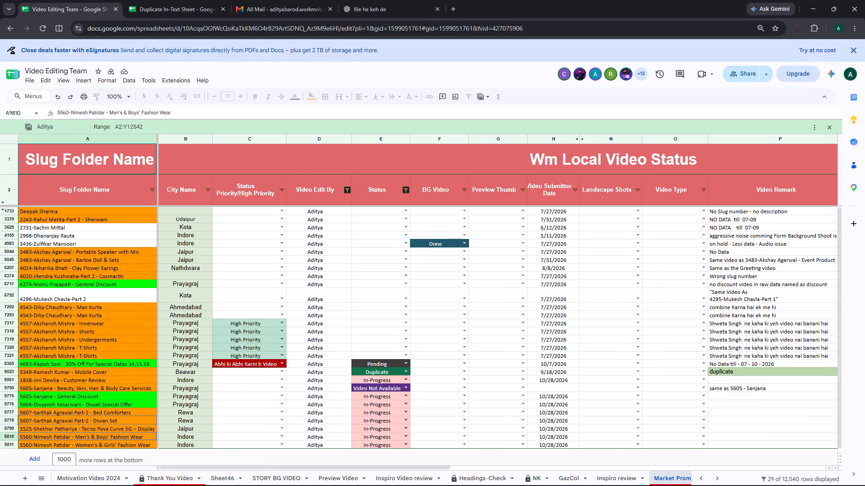
left_click(59, 430)
key("ctrl+c")
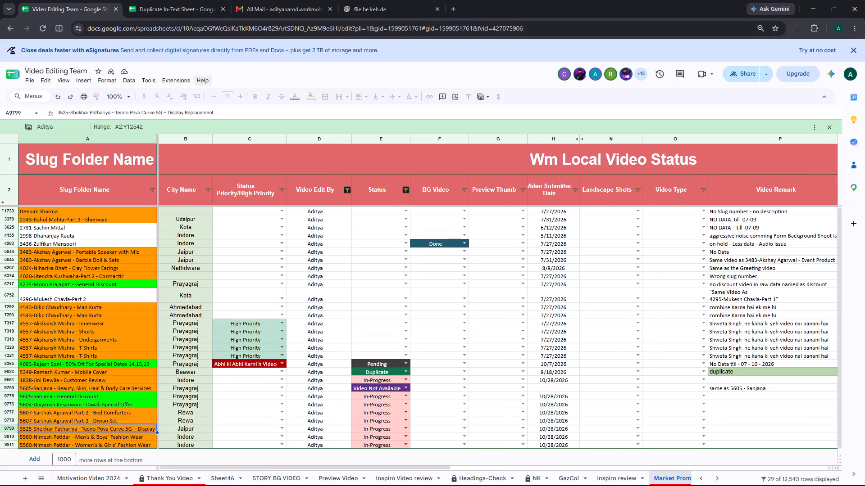
left_click(191, 0)
left_click(96, 0)
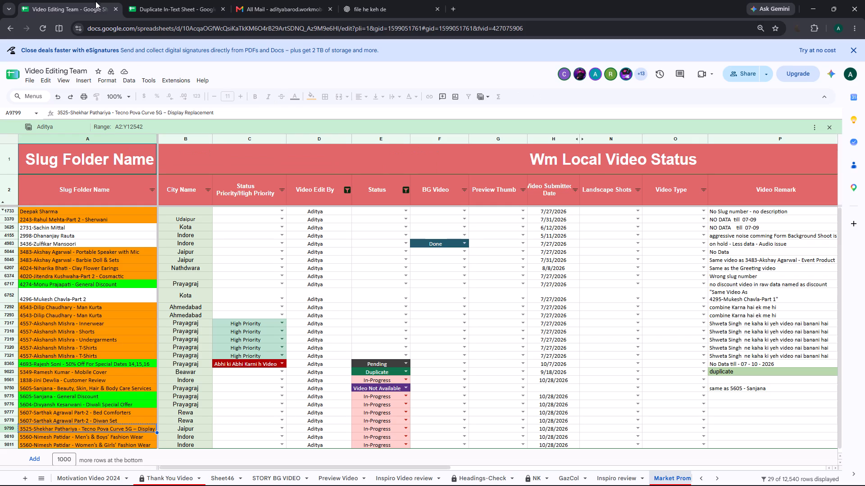
key("ctrl+c")
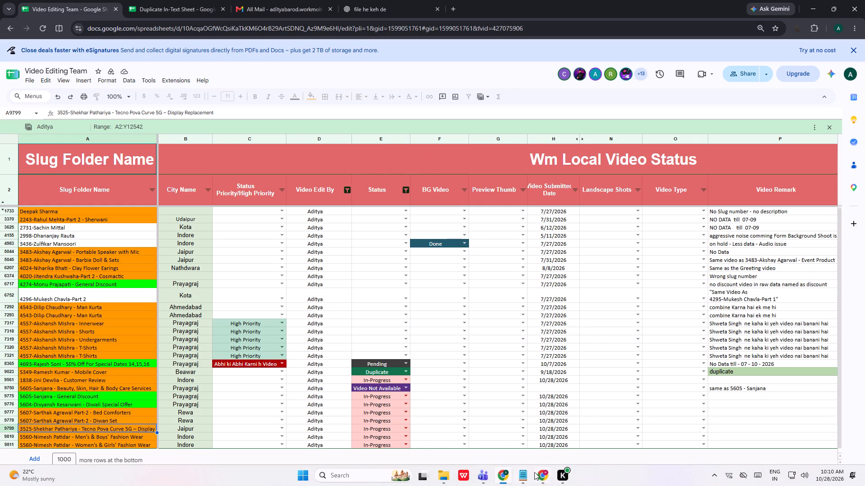
Find the 3525 folder in Google Drive and view its Tecno Pova Curve 5G – Display Replacement raw files as thumbnails.
left_click(536, 472)
left_click(203, 70)
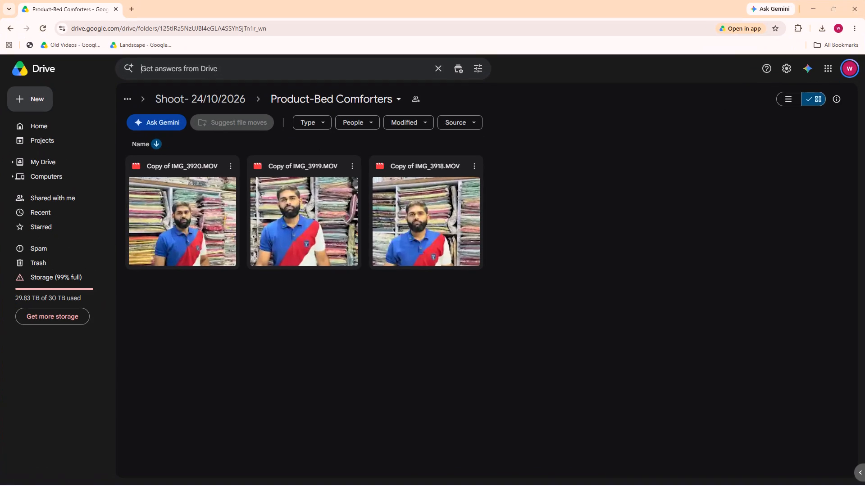
key("ctrl+v")
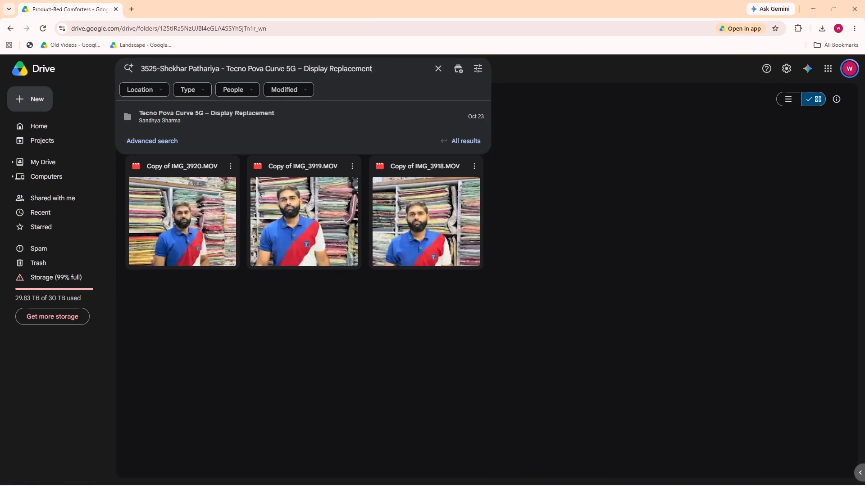
left_click_drag(222, 71, 375, 72)
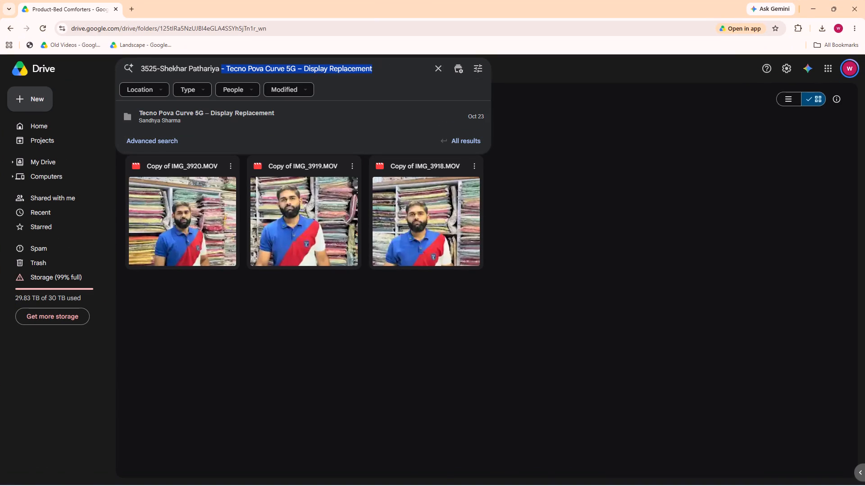
key("BackSpace")
left_click(232, 107)
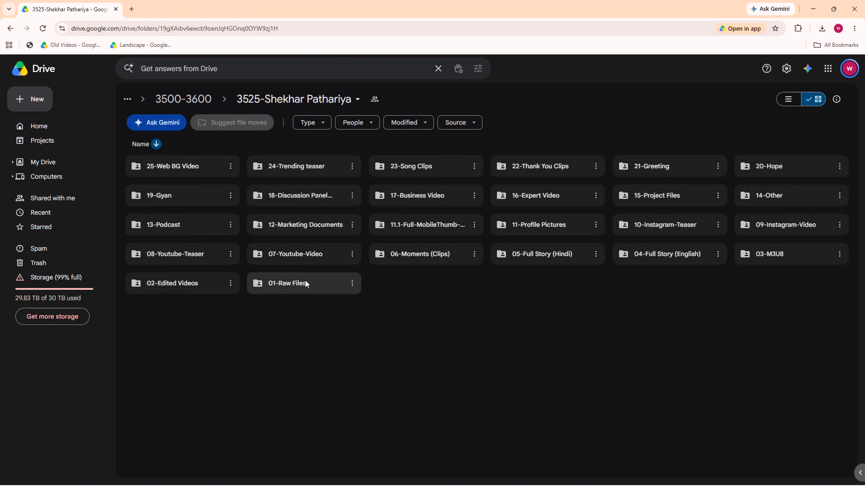
double_click(305, 280)
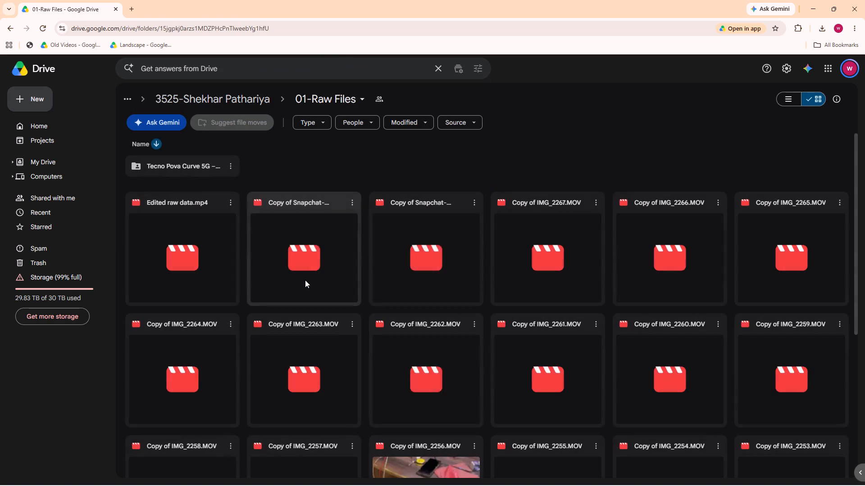
left_click(786, 98)
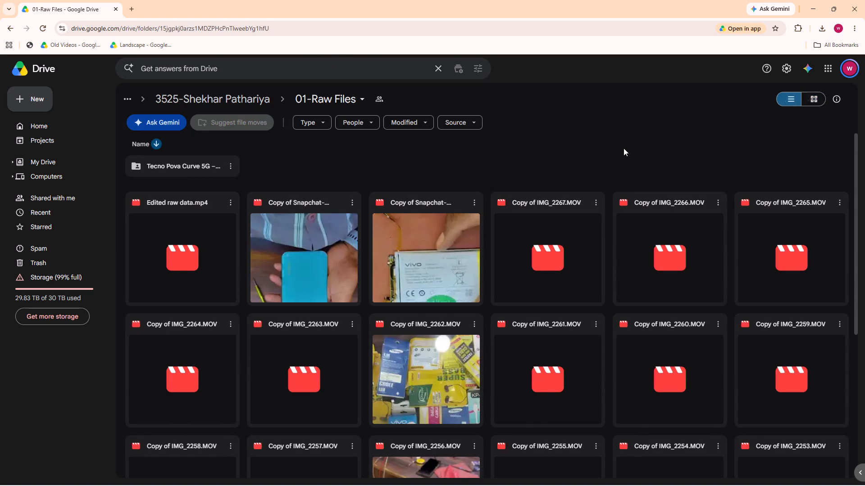
double_click(222, 170)
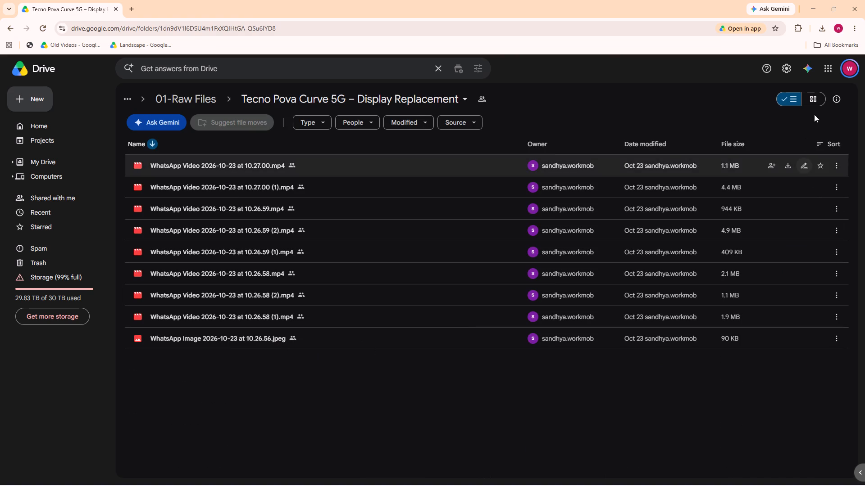
left_click(814, 99)
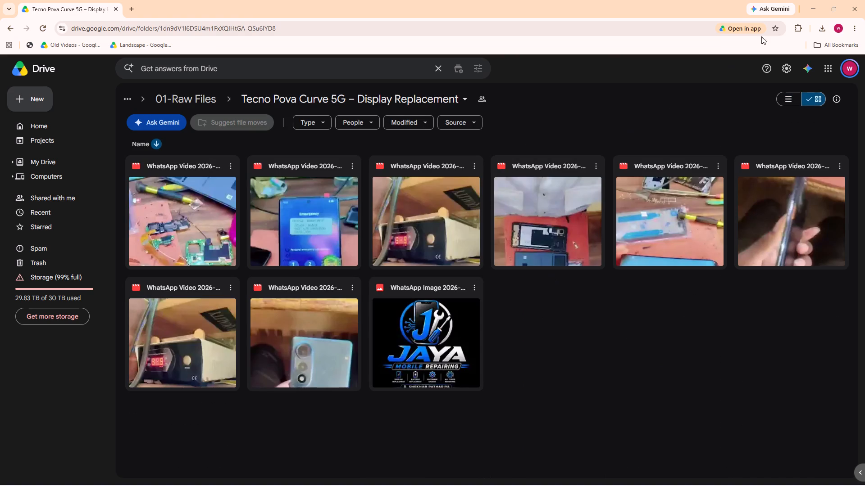
Copy the 5560 Men's & Boys' Fashion Wear slug from the Video Editing Team sheet.
left_click(806, 4)
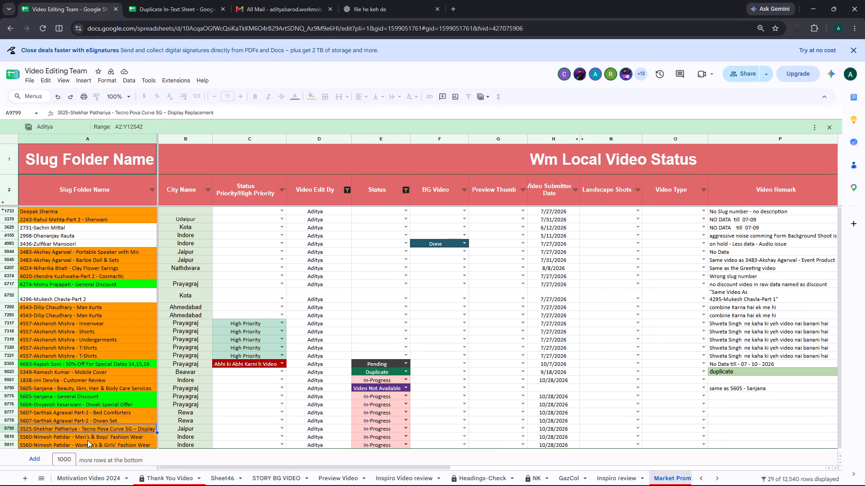
left_click(87, 440)
key("ctrl+c")
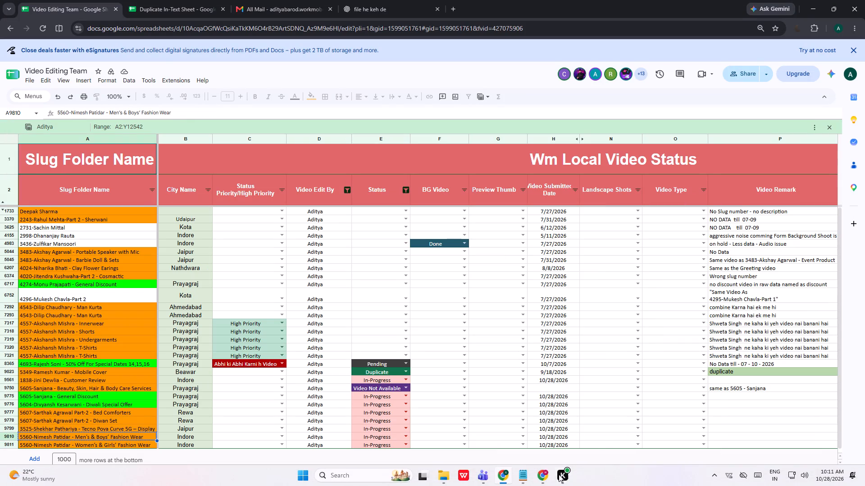
Search Google Drive for the 5560 folder by slug number and name only, and open its 01-Raw Files subfolder.
left_click(542, 469)
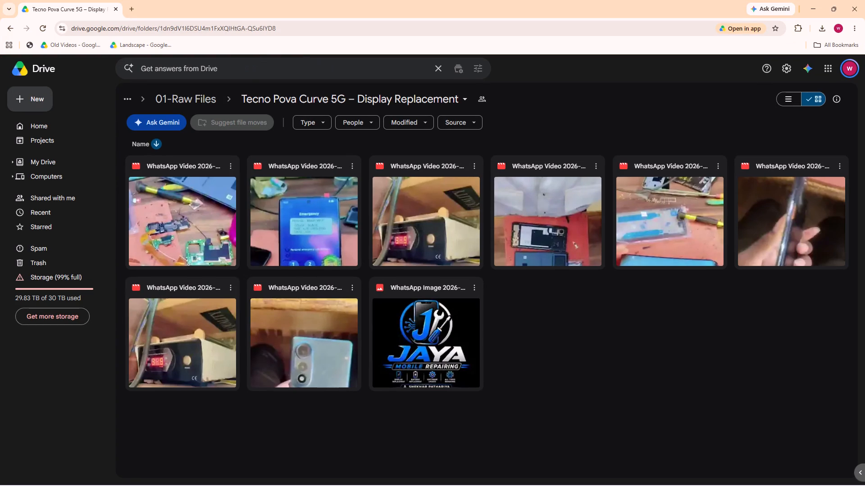
left_click(238, 67)
left_click(238, 67, "ctrl")
key("ctrl+v")
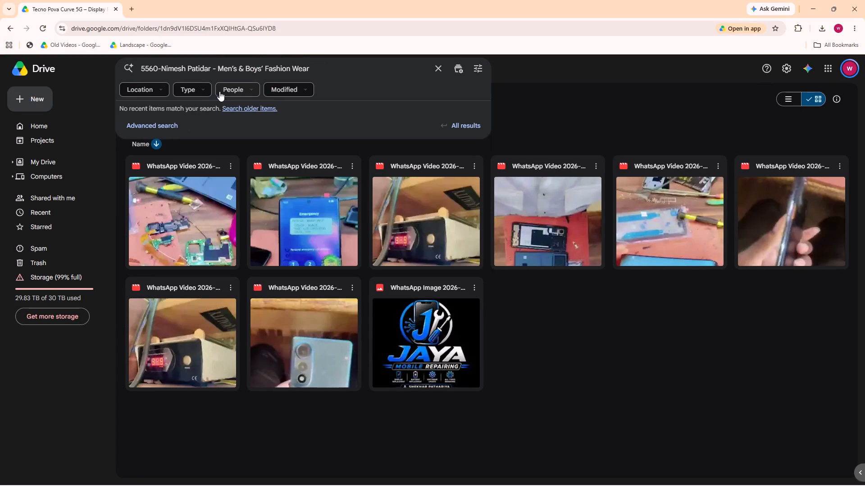
left_click_drag(212, 69, 332, 68)
key("BackSpace")
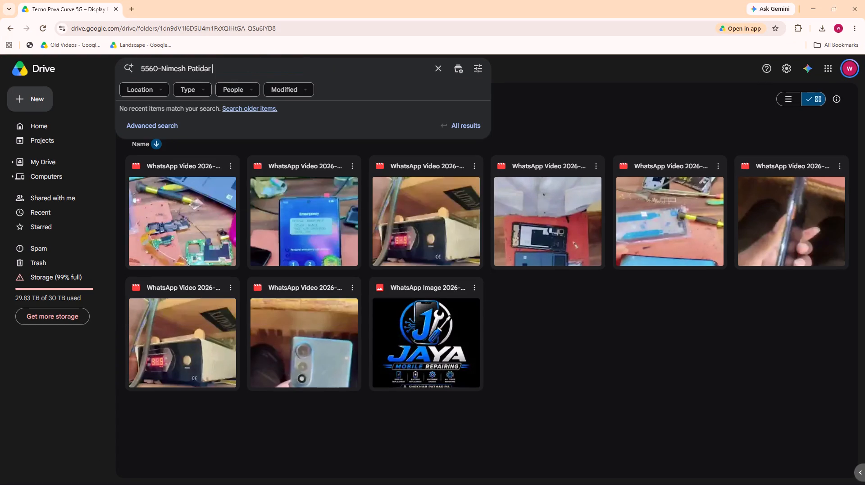
left_click(235, 114)
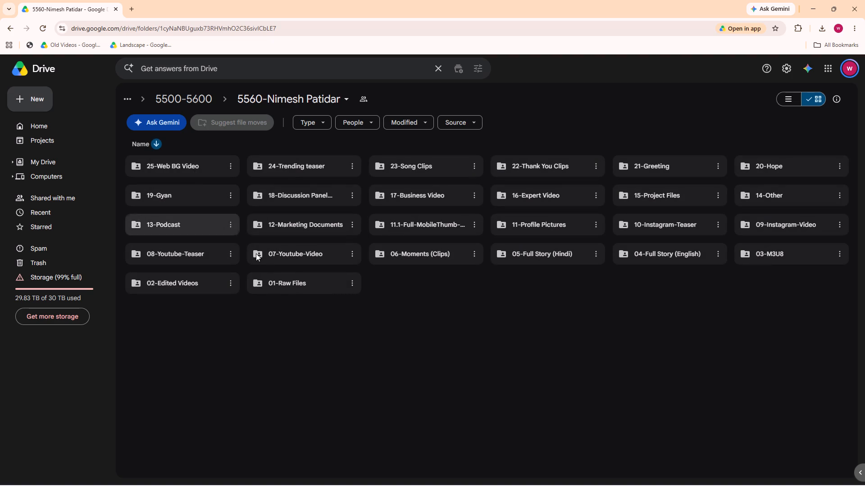
double_click(292, 279)
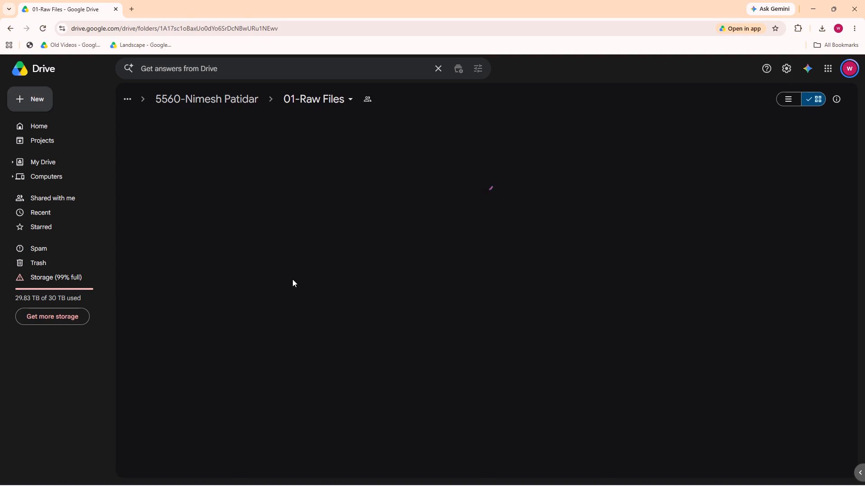
Look through the 5560 raw video thumbnails and open the Shoot-24/10/2026 subfolder to check its product videos.
scroll(357, 262, "down", 7)
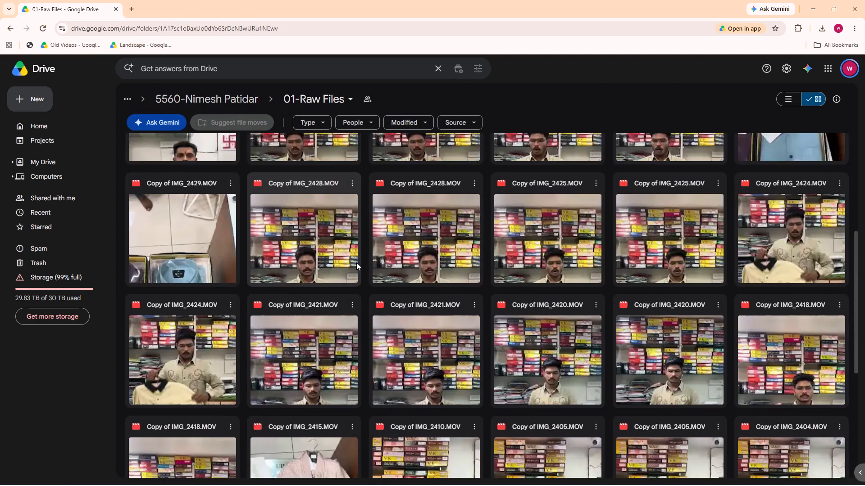
scroll(356, 262, "down", 7)
scroll(355, 262, "up", 4)
scroll(323, 245, "up", 9)
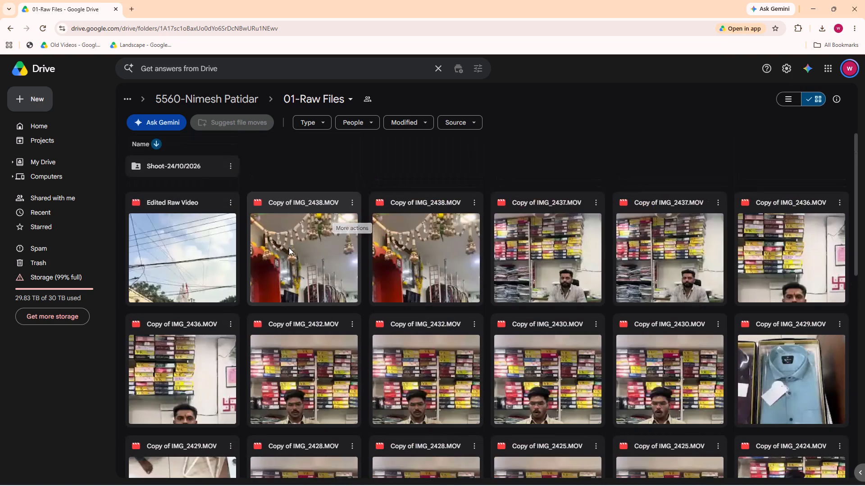
scroll(289, 247, "up", 3)
double_click(208, 169)
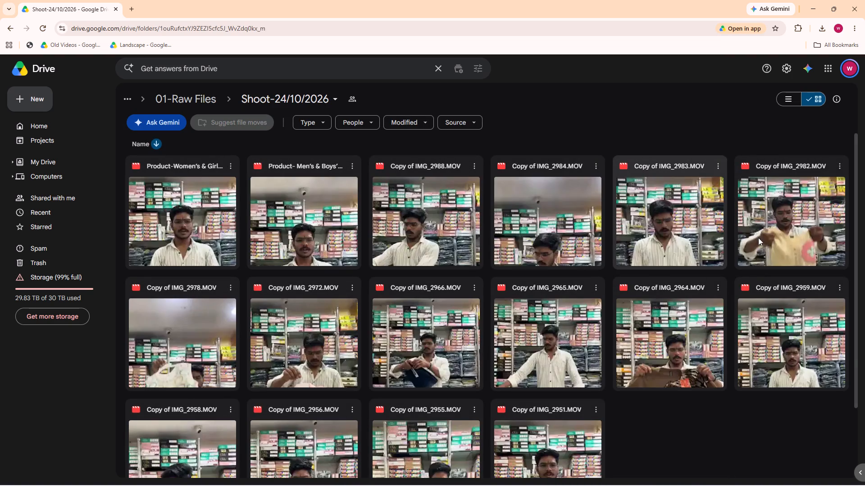
Examine the shoot folder's file names in list layout, comparing them with the 5560 slugs in the Video Editing Team sheet.
left_click(784, 94)
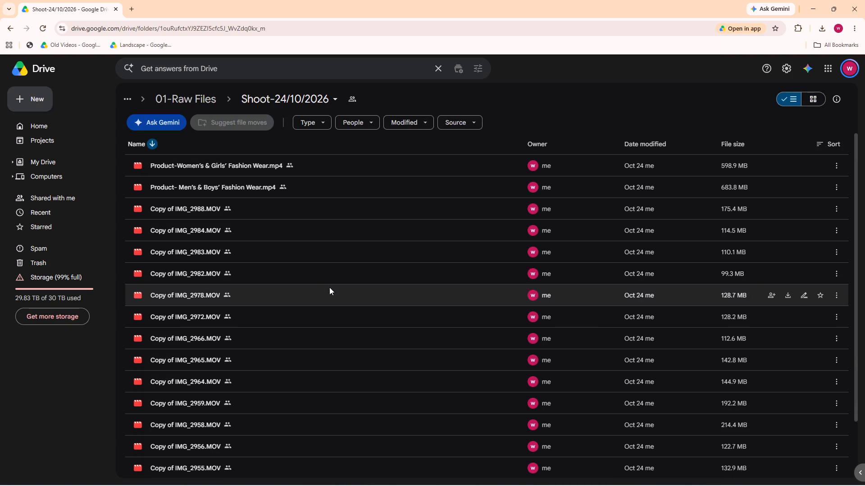
scroll(357, 297, "up", 5)
scroll(406, 331, "down", 5)
scroll(447, 468, "up", 7)
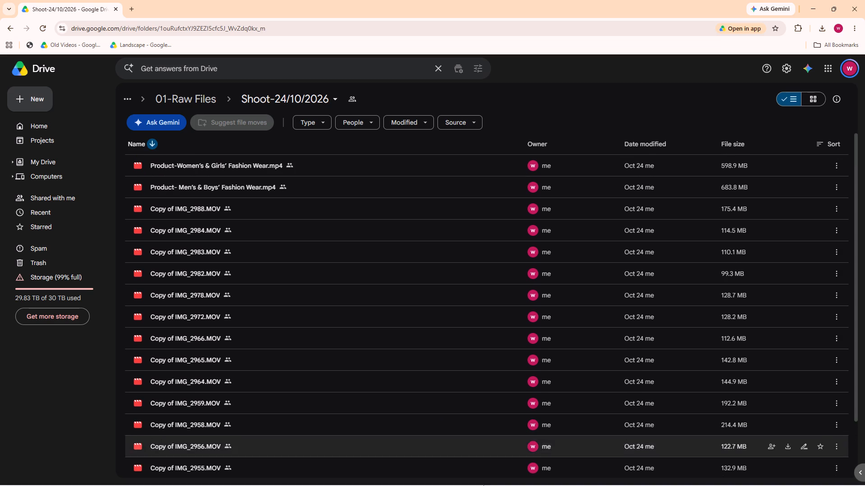
left_click(505, 475)
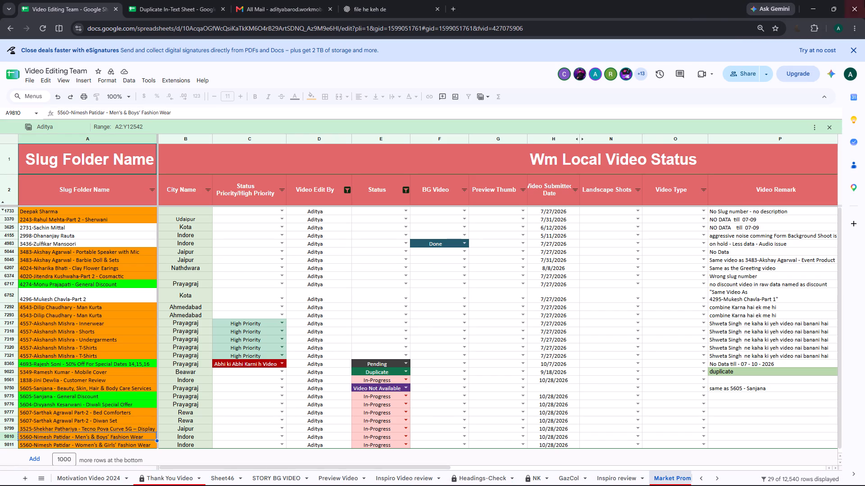
left_click(815, 0)
scroll(287, 271, "up", 4)
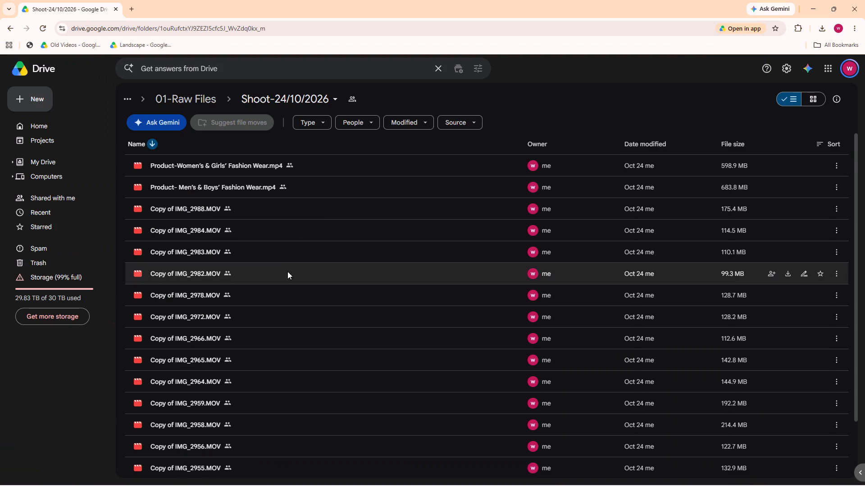
scroll(287, 271, "up", 1)
Preview the Product- Men's & Boys' Fashion Wear.mp4 video, skipping through it to check the products shown, and close it.
double_click(256, 190)
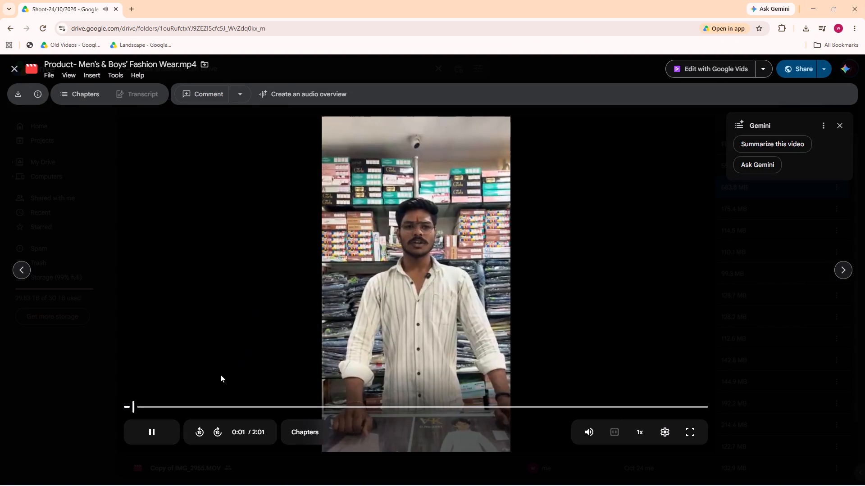
left_click(217, 400)
left_click(250, 403)
left_click(290, 406)
left_click(389, 405)
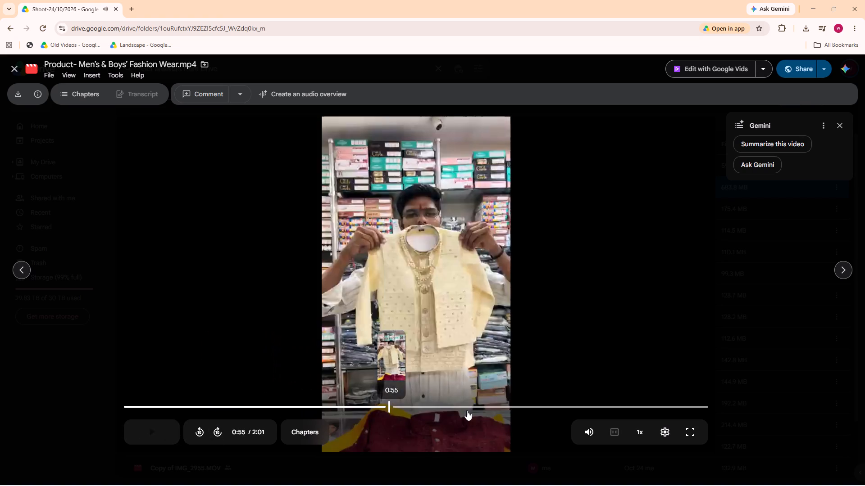
left_click(477, 409)
left_click(572, 402)
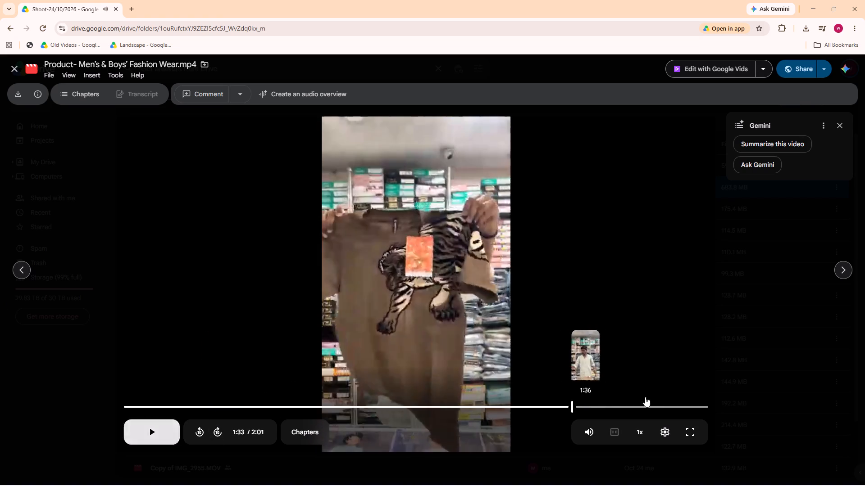
left_click(656, 403)
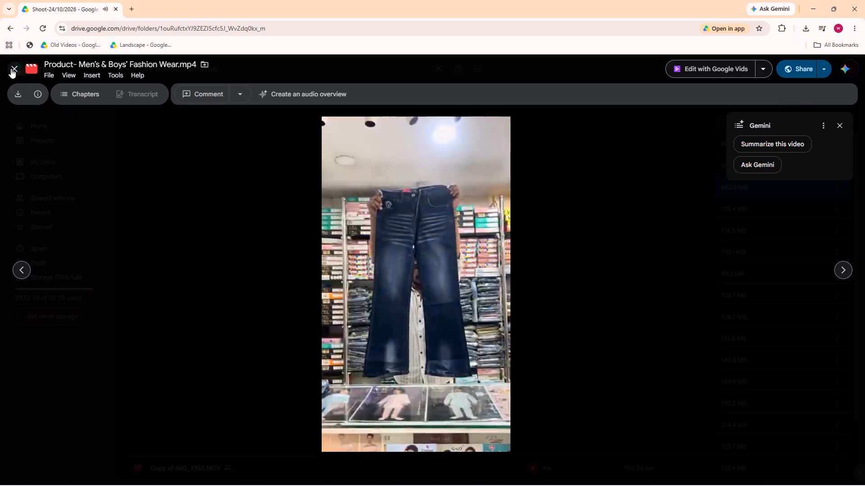
left_click(10, 67)
Copy the Drive sharing link of the Product- Men's & Boys' Fashion Wear.mp4 video.
right_click(242, 187)
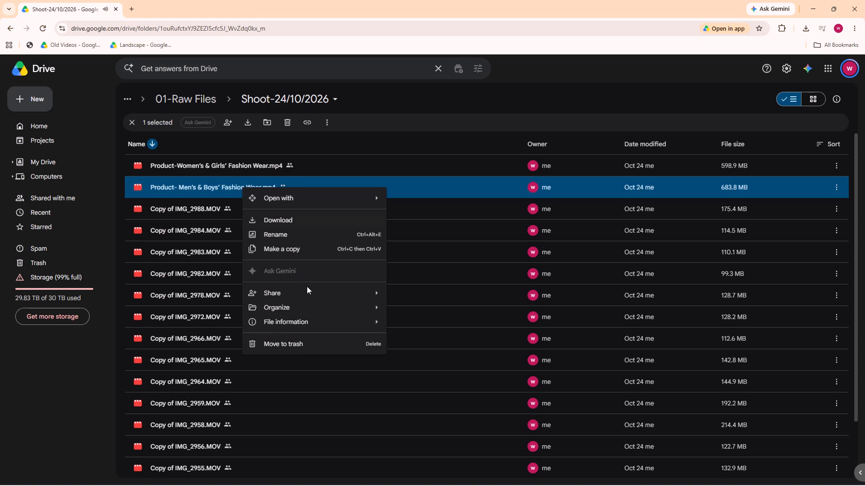
left_click(284, 292)
left_click(408, 306)
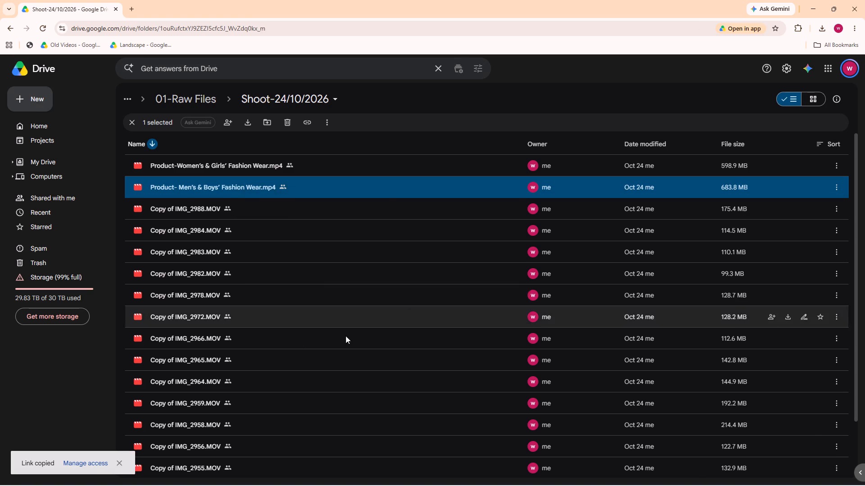
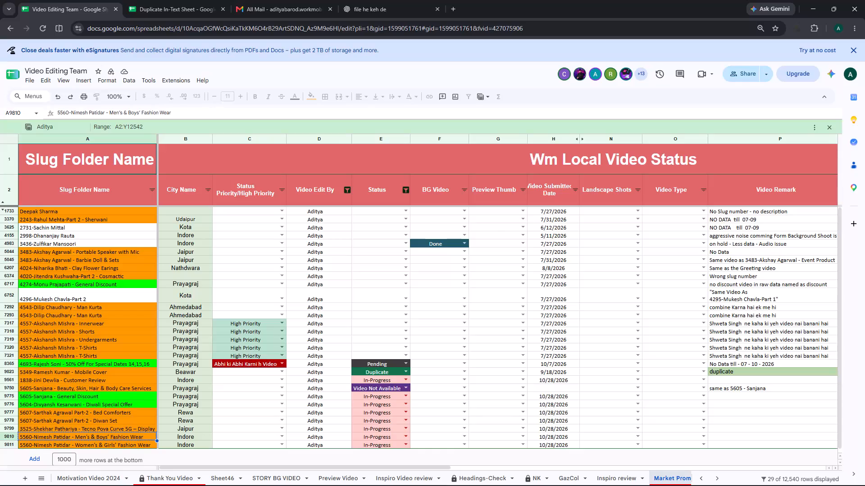
Close the "file he keh de" browser tab.
left_click(436, 7)
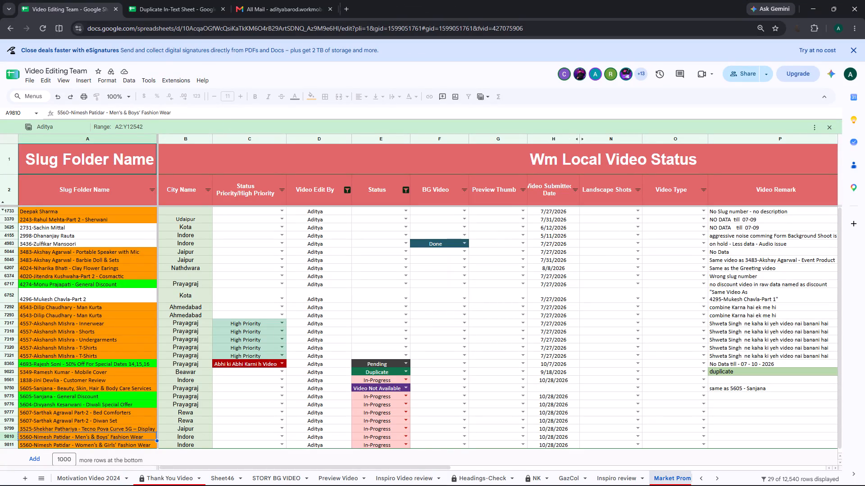
Copy the 5560 Men's & Boys' Fashion Wear slug from the Video Editing Team sheet into cell H40143 of the Local sheet, values only.
left_click(113, 433)
key("ctrl+c")
left_click(154, 0)
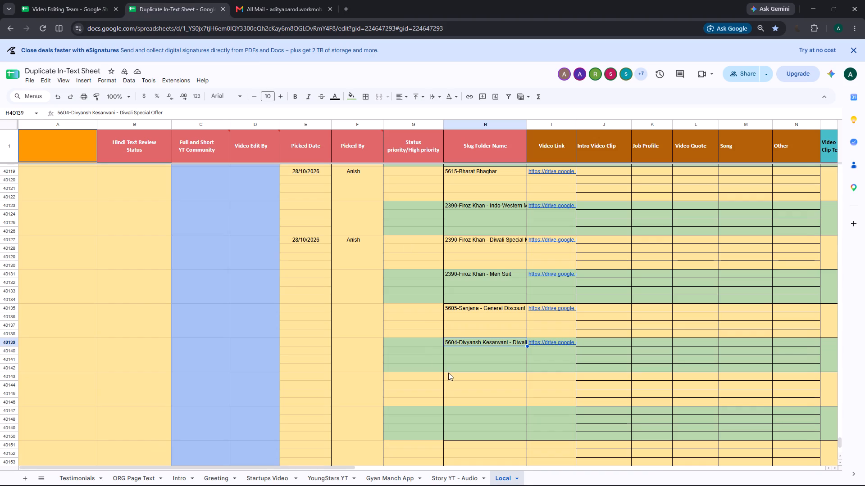
left_click(460, 376)
key("ctrl+shift+v")
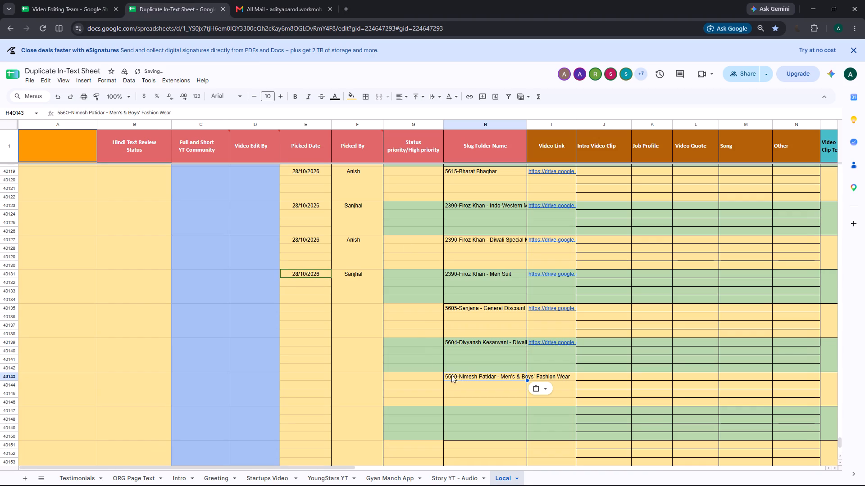
Copy the 5560 Women's & Girls' Fashion Wear slug from the Video Editing Team sheet into cell H40147 of the Local sheet, values only.
left_click(73, 0)
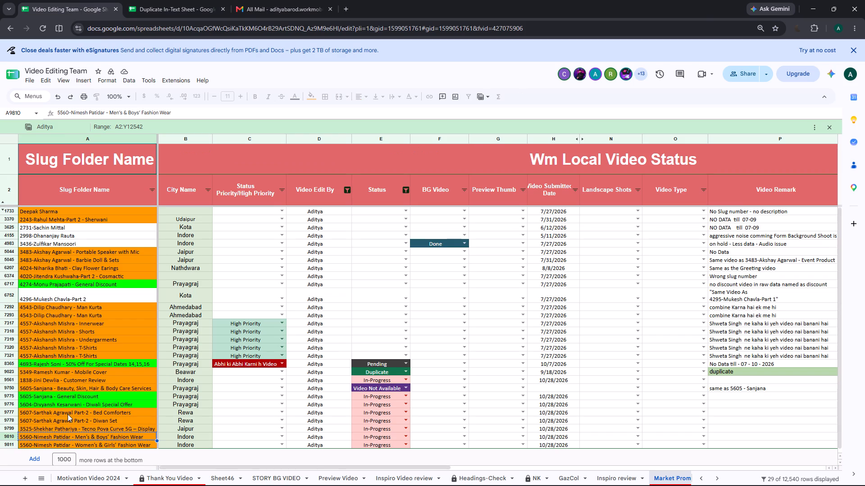
left_click(90, 445)
key("ctrl+c")
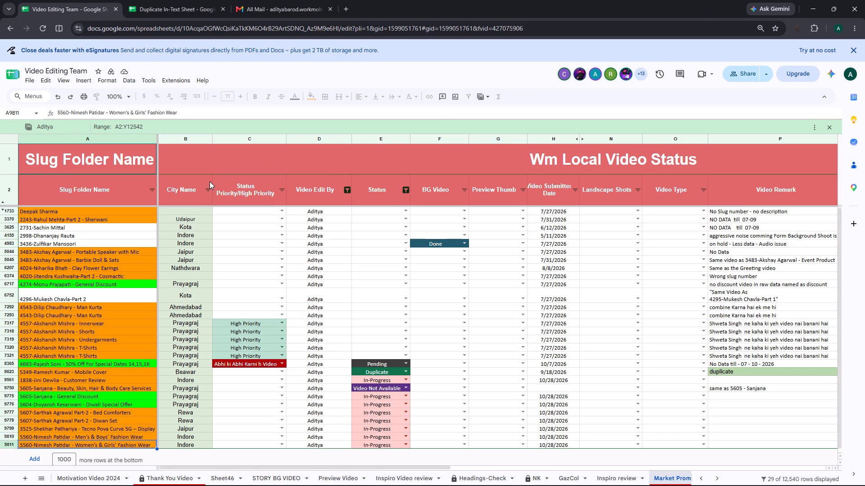
left_click(182, 0)
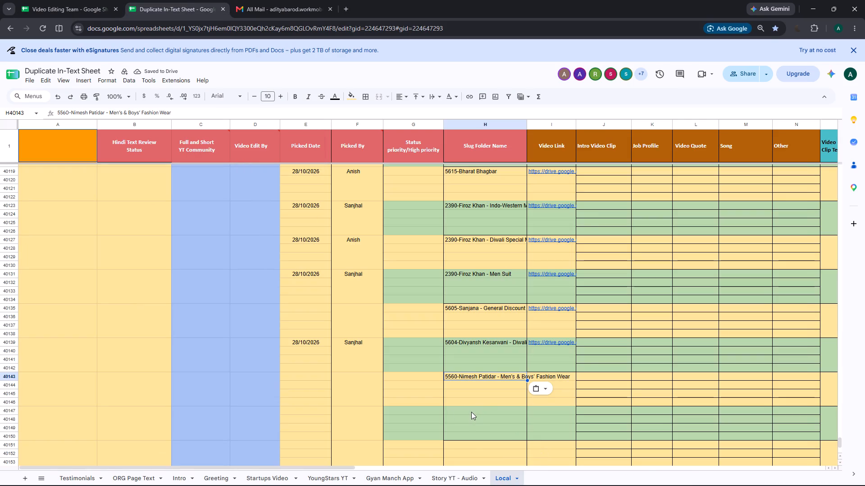
left_click(471, 412)
key("ctrl+shift+v")
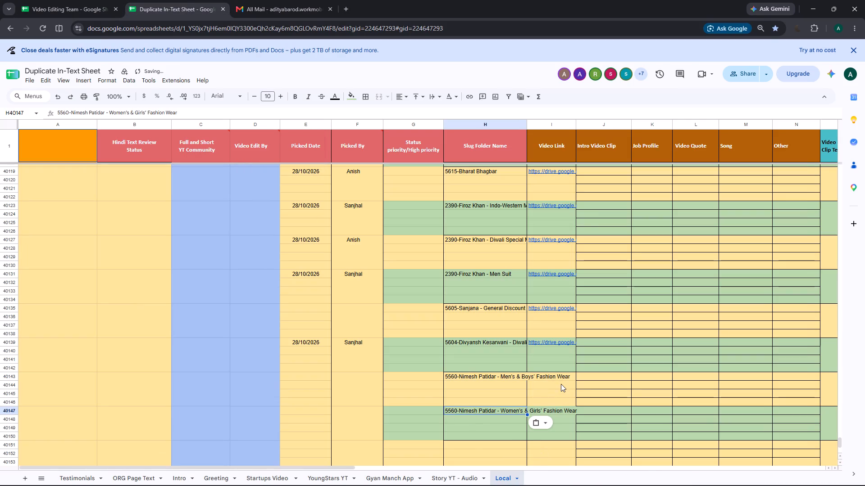
Copy the Drive link of Product- Men's & Boys' Fashion Wear.mp4 into Video Link cell I40143, beside the matching 5560 slug.
left_click(557, 375)
left_click(540, 472)
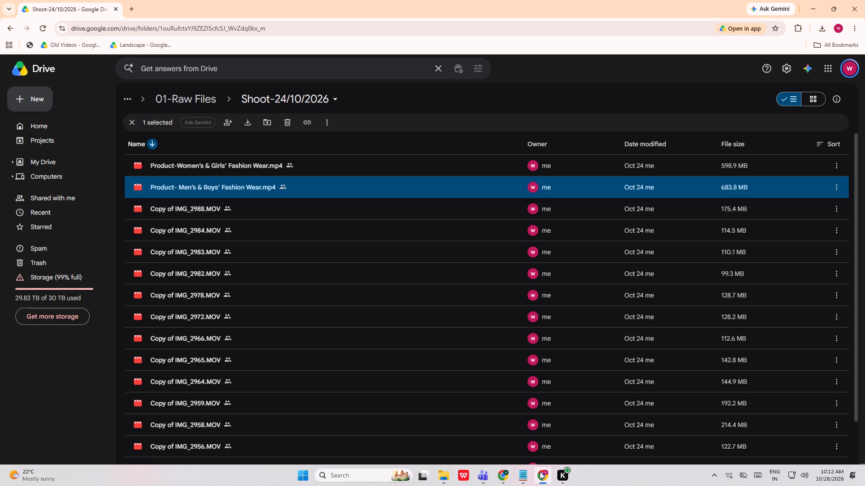
right_click(292, 189)
left_click(327, 290)
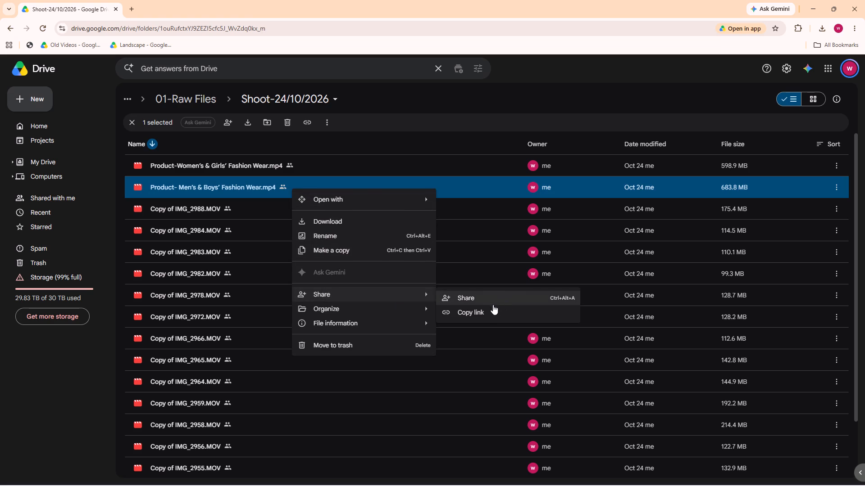
left_click(487, 309)
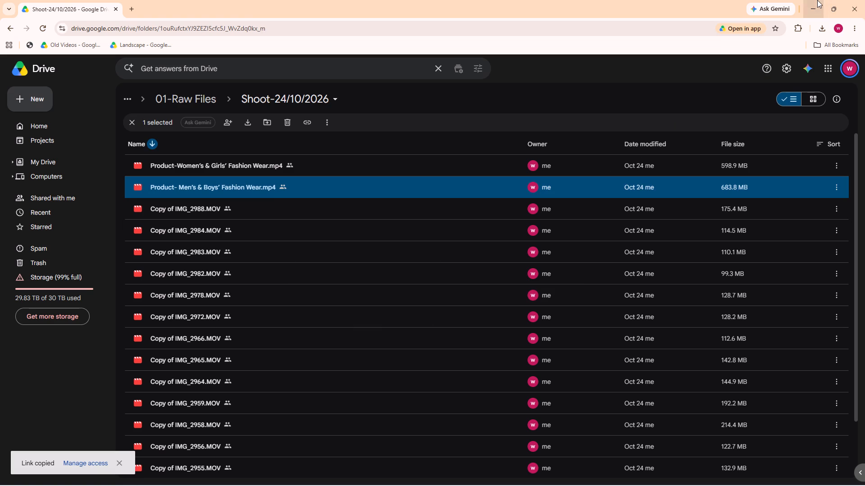
left_click(817, 0)
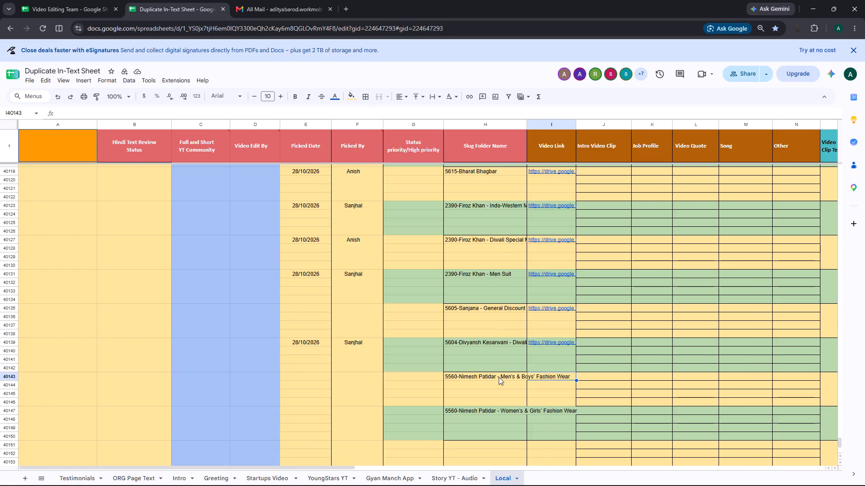
left_click(555, 376)
key("ctrl+shift+v")
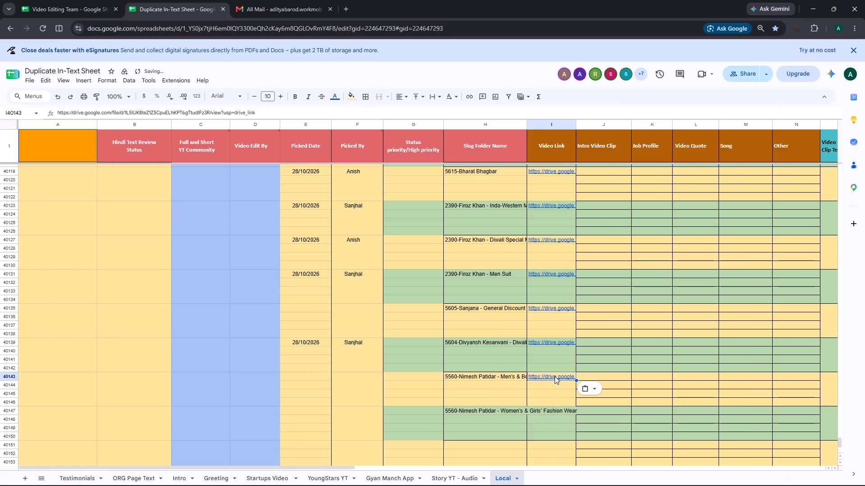
Return to the slug list in the Video Editing Team sheet.
left_click(91, 0)
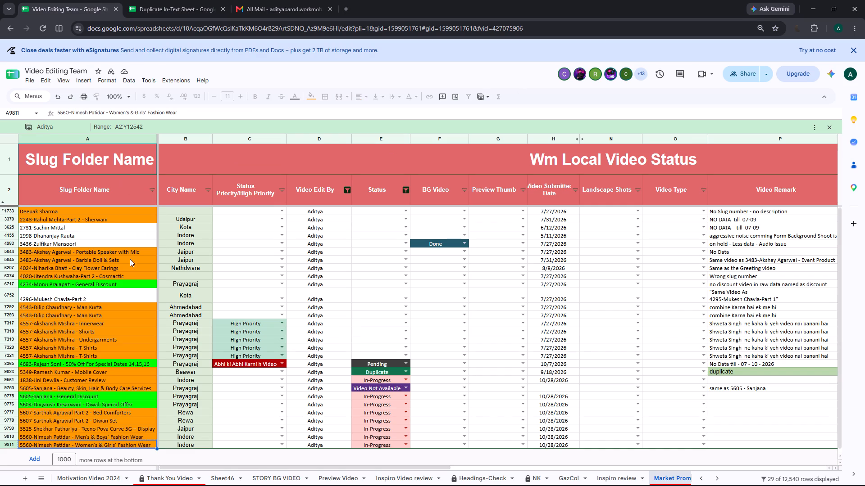
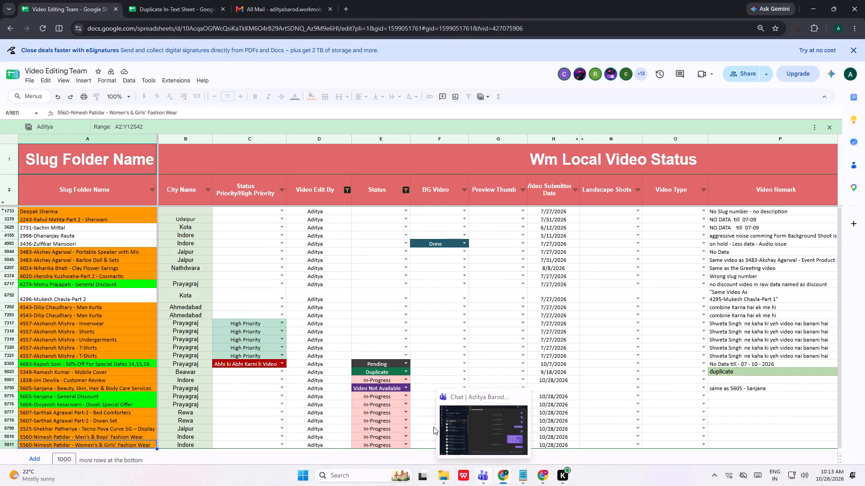
Copy the Drive link of Product-Women's & Girls' Fashion Wear.mp4 into Video Link cell I40147 of the Local sheet, beside the matching 5560 slug.
left_click(542, 474)
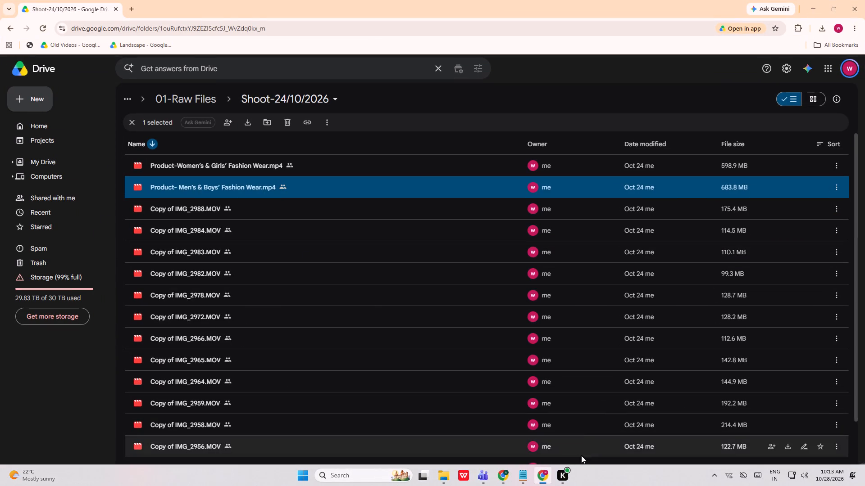
left_click(306, 162)
right_click(306, 162)
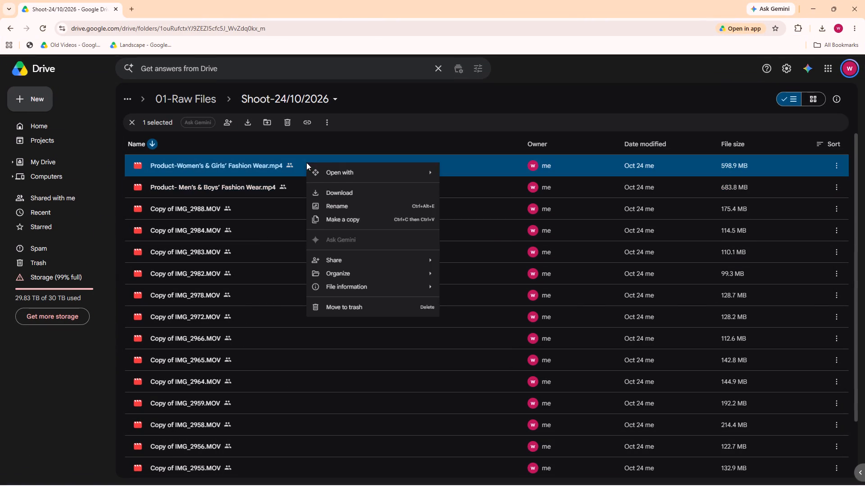
left_click(346, 269)
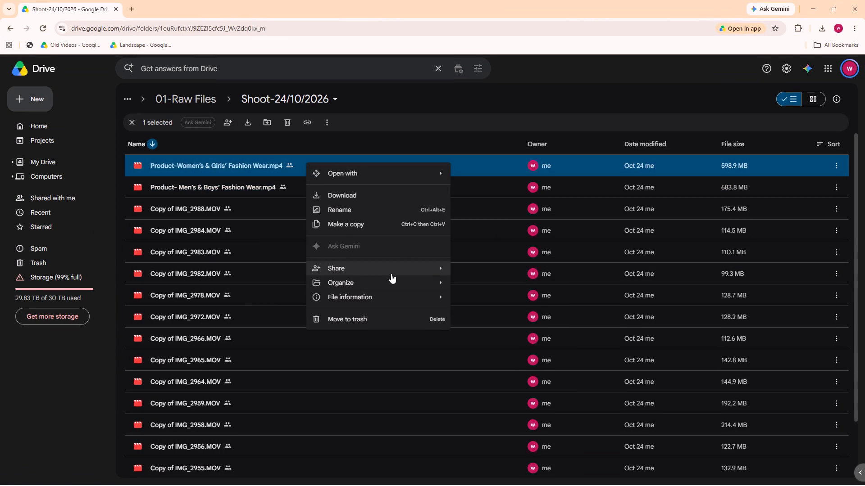
left_click(390, 271)
left_click(489, 284)
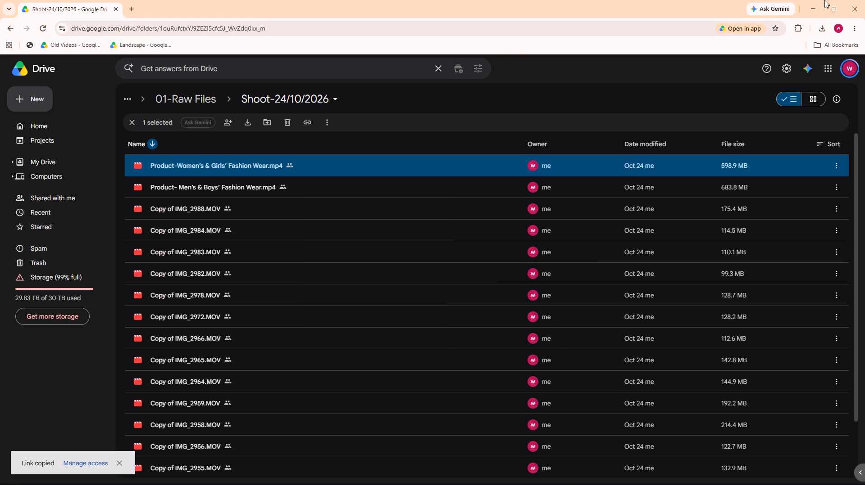
left_click(807, 0)
left_click(185, 0)
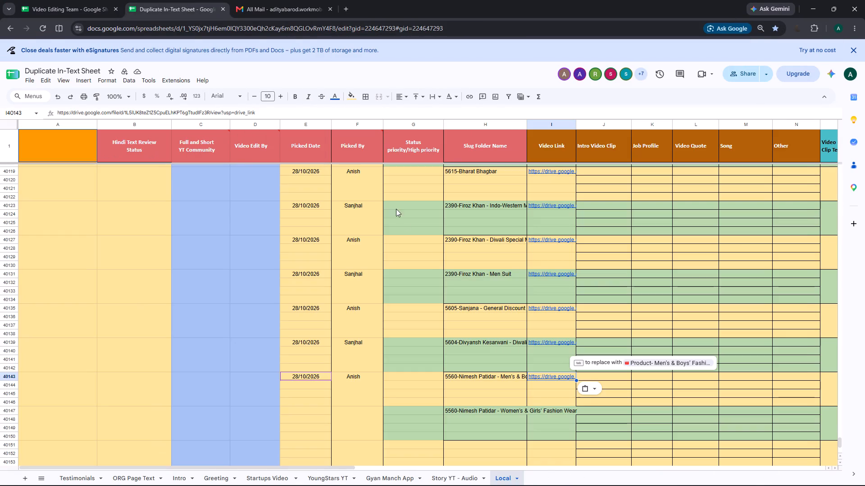
left_click(555, 408)
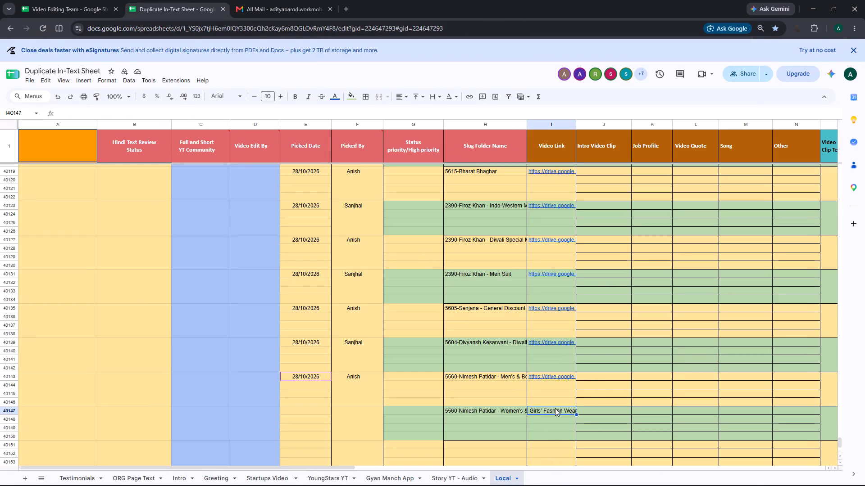
key("ctrl+v")
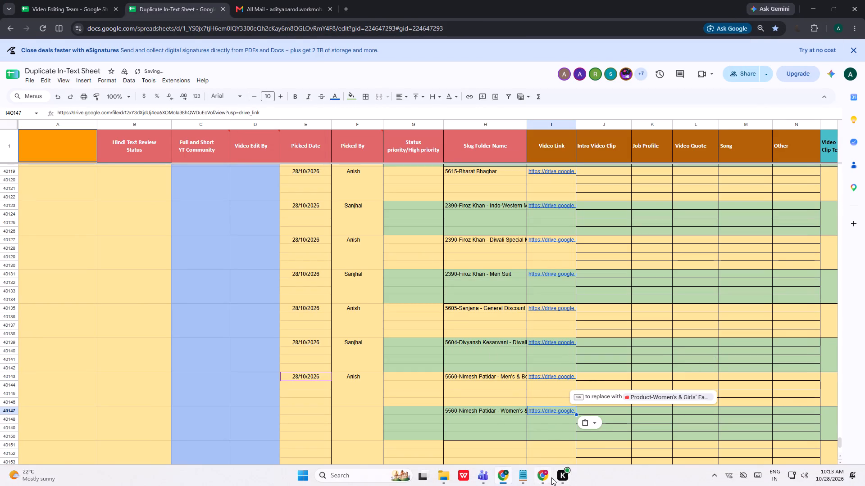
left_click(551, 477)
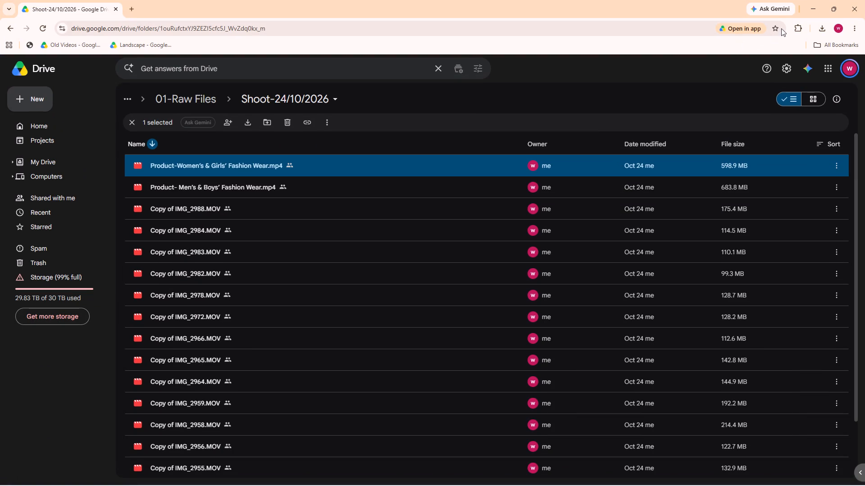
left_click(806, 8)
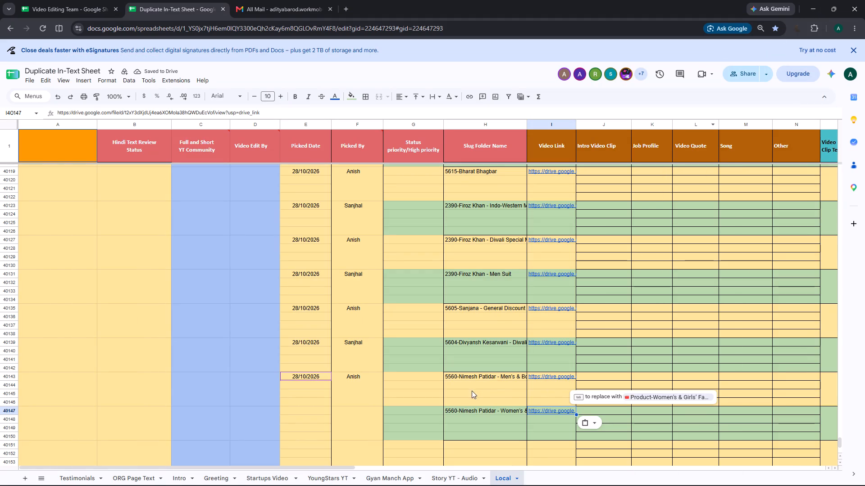
Select the Slug Folder Name and Video Link cells together in rows 40135, 40139, 40143 and 40147 of the Local sheet.
left_click(489, 310)
left_click(546, 305, "ctrl")
left_click(492, 341, "ctrl")
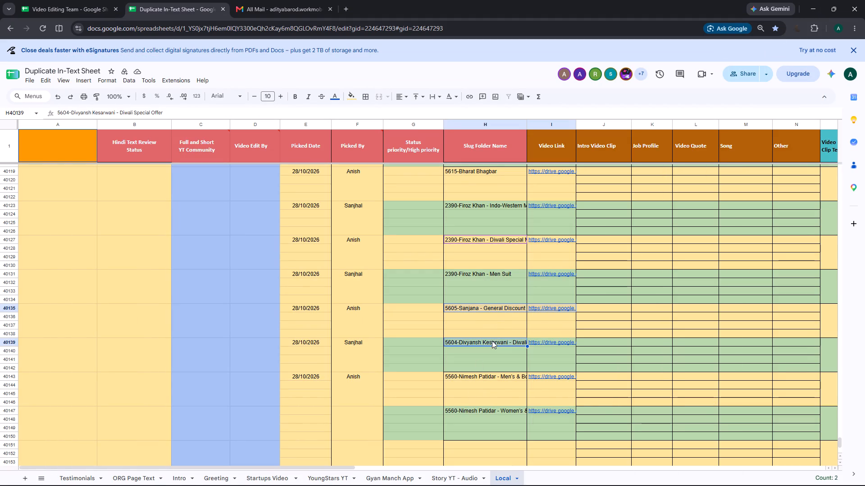
left_click(548, 343, "ctrl")
left_click(486, 376, "ctrl")
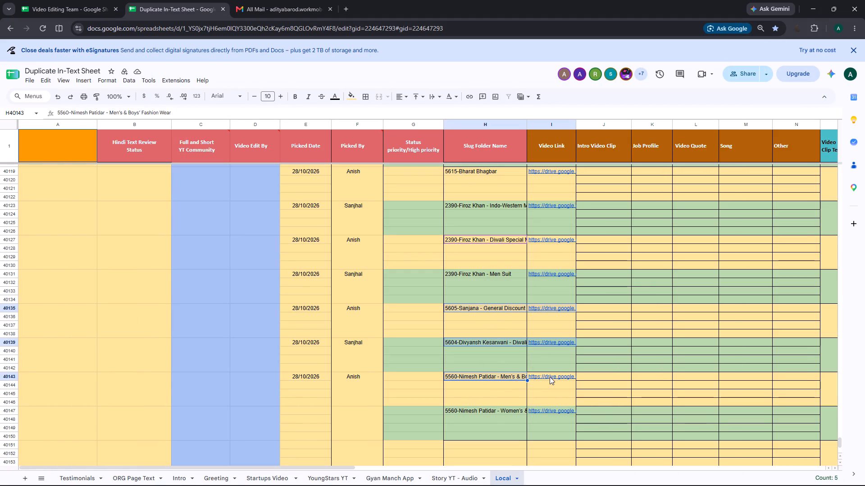
left_click(550, 377, "ctrl")
left_click(496, 412, "ctrl")
left_click(537, 408, "ctrl")
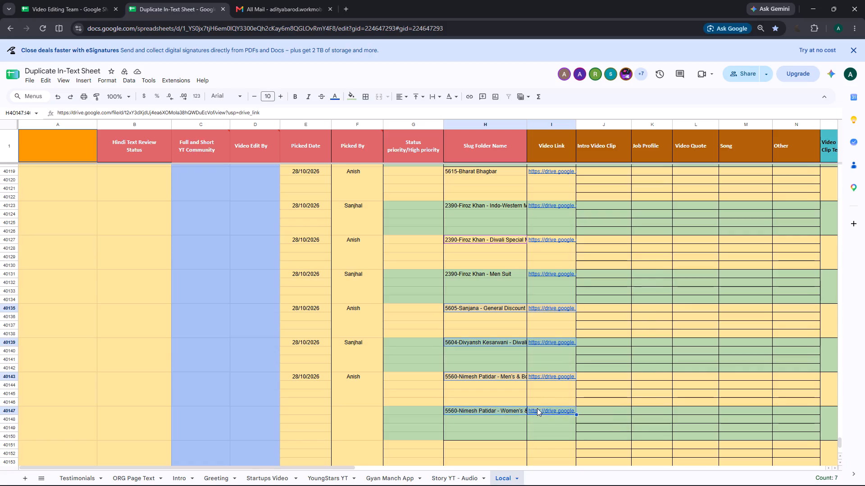
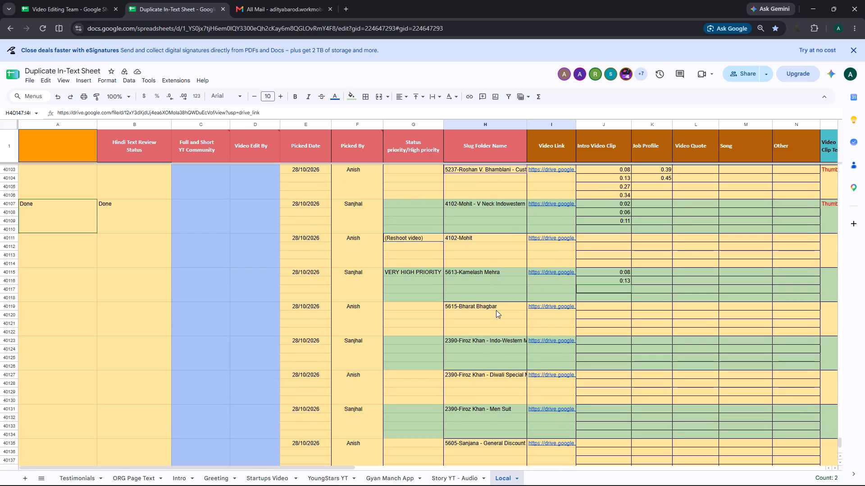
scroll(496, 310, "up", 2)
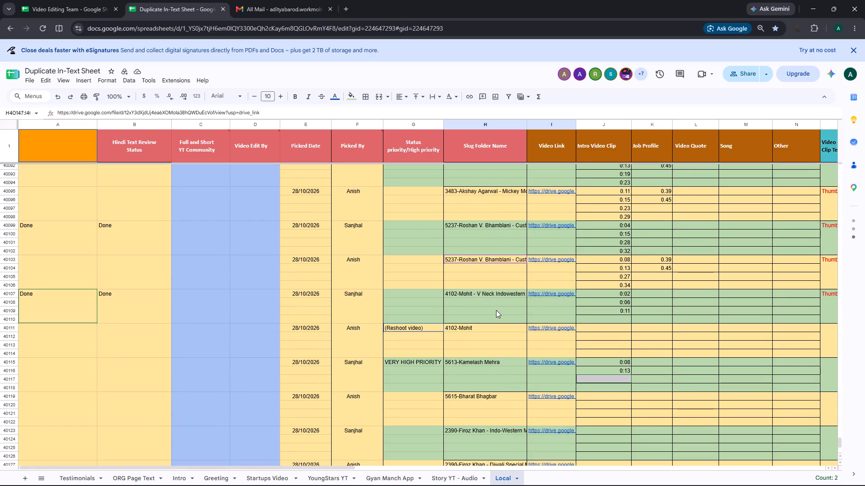
Copy the 5560 Women's & Girls' Fashion Wear slug name from cell A9811 of the Video Editing Team sheet.
left_click(54, 0)
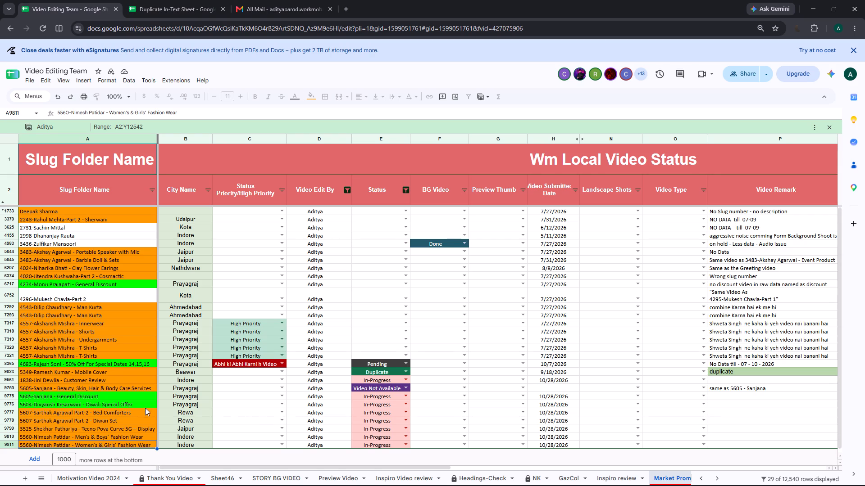
left_click(129, 445)
key("ctrl+c")
left_click(121, 443)
key("ctrl+c")
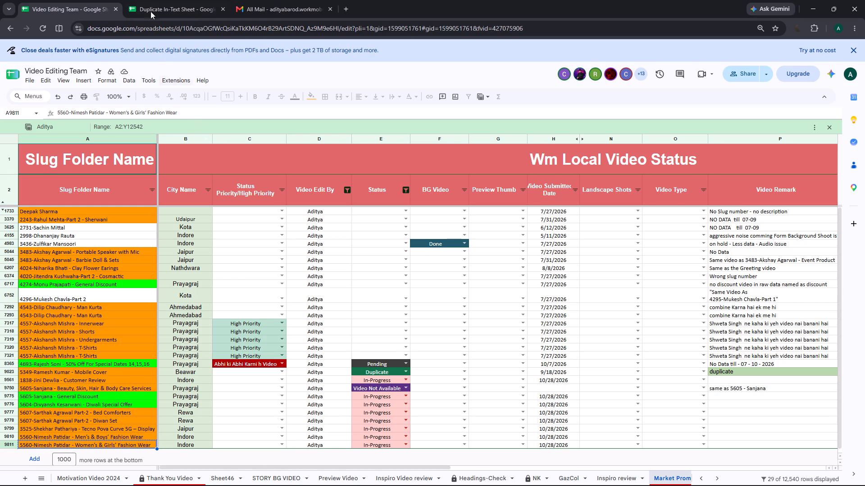
Return to the Local sheet of the Duplicate In-Text Sheet and check the 5560 Men's & Boys' Fashion Wear slug in cell H40143.
left_click(154, 0)
scroll(502, 377, "down", 3)
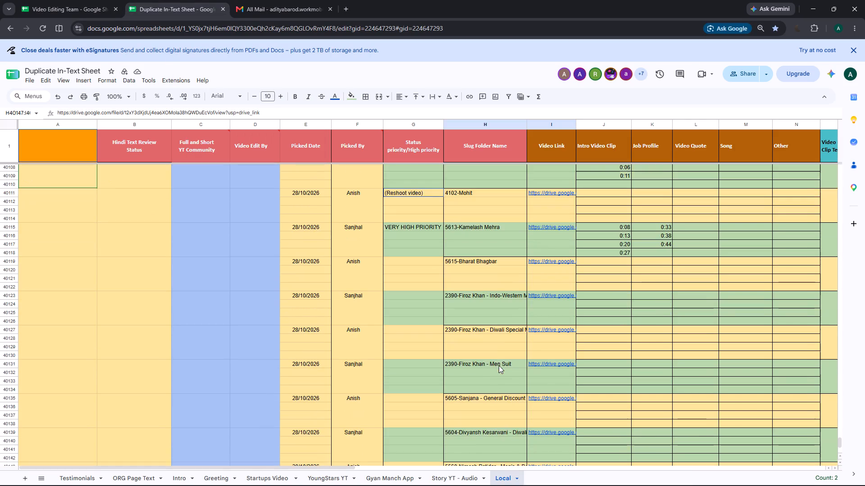
scroll(497, 364, "down", 3)
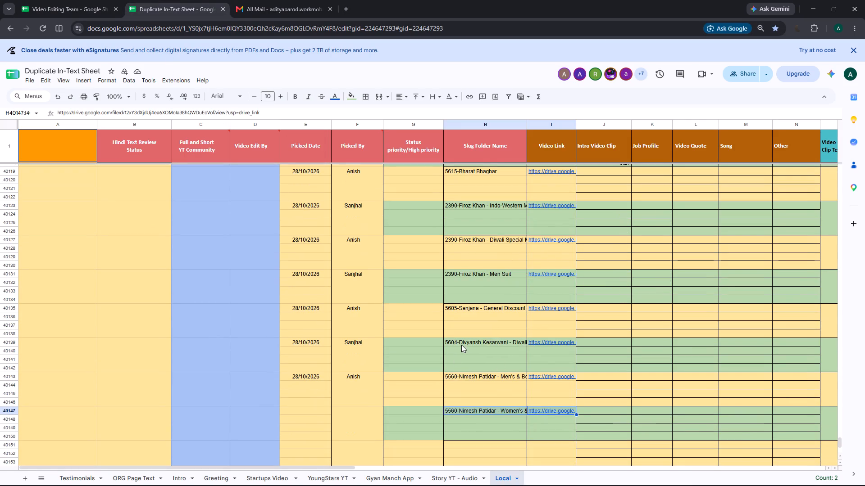
left_click(461, 345)
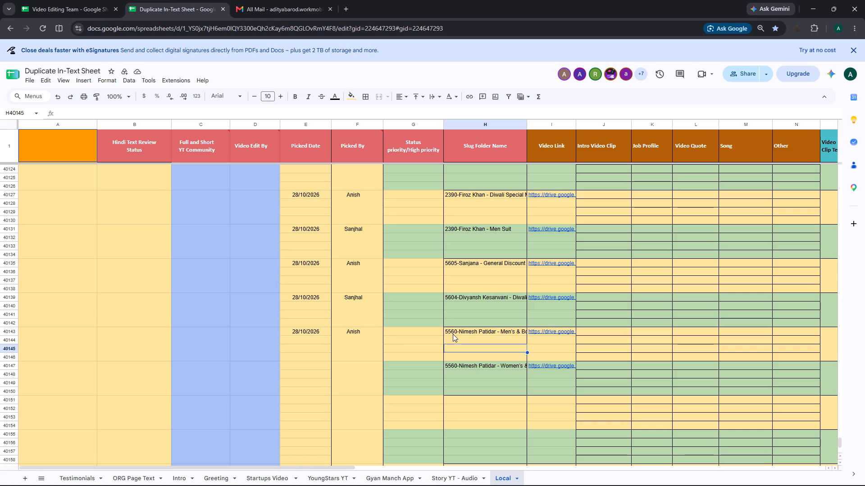
left_click(465, 329)
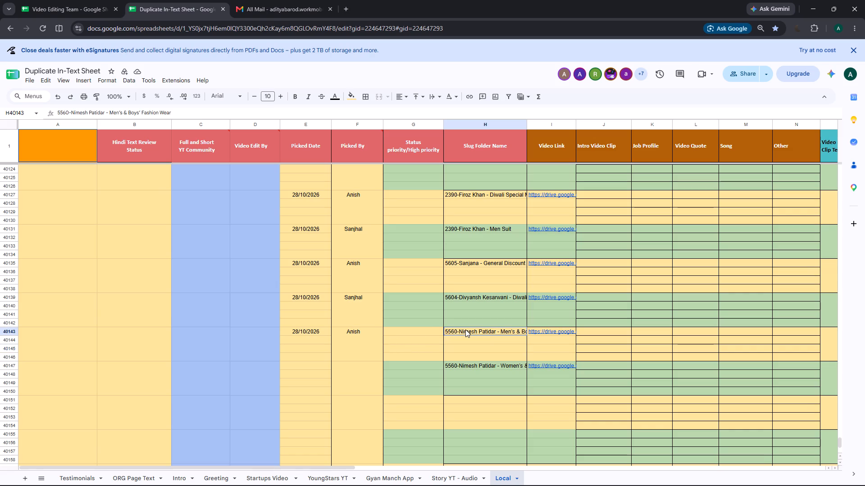
Switch back to the Video Editing Team sheet with the assigned slug list.
left_click(66, 0)
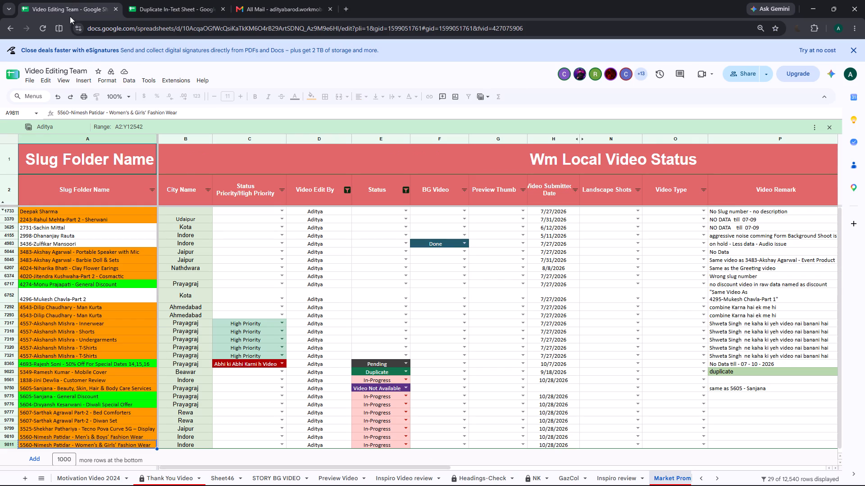
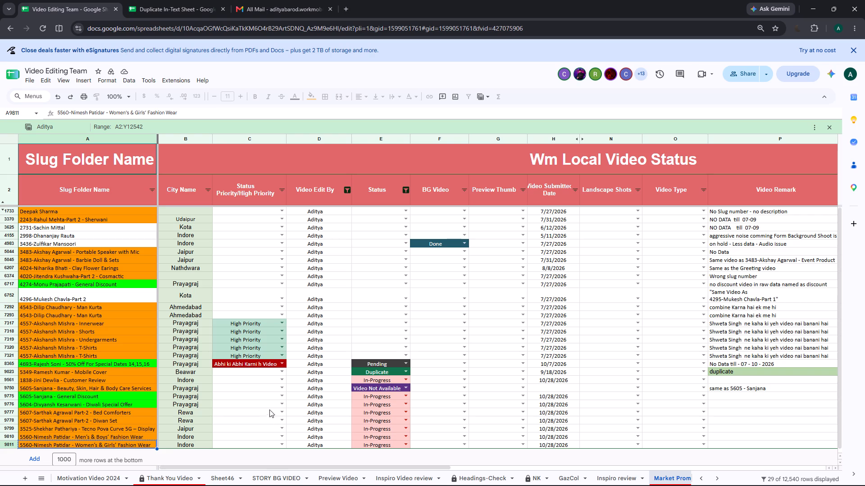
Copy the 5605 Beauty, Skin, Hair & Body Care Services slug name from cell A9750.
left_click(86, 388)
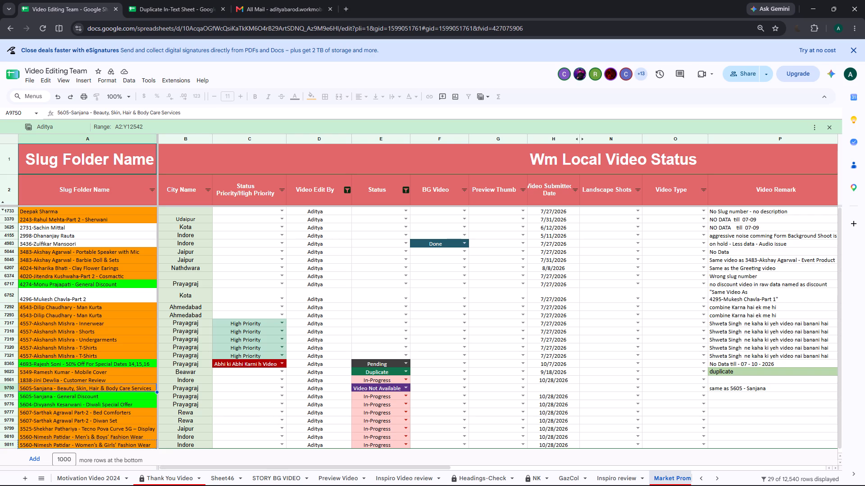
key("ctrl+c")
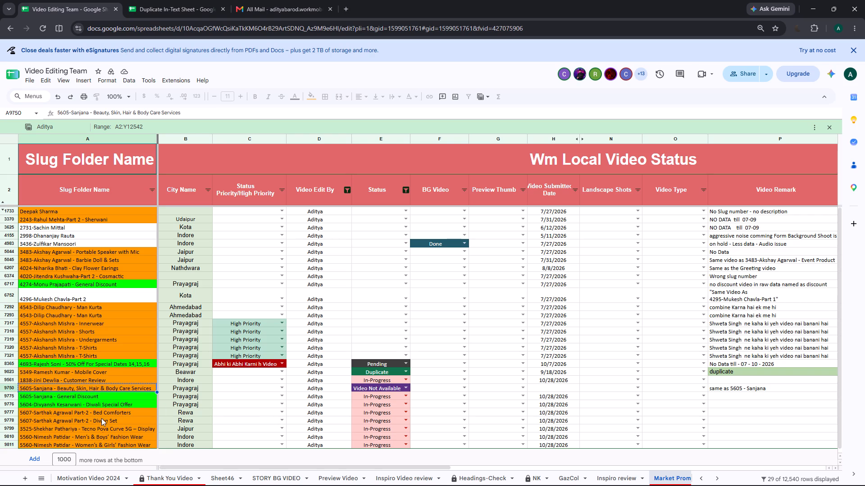
Examine the assigned 5607 Bed Comforters, 5607 Diwan Set, 3525 and 5605 Beauty slug rows in the Slug Folder Name column.
left_click(105, 412)
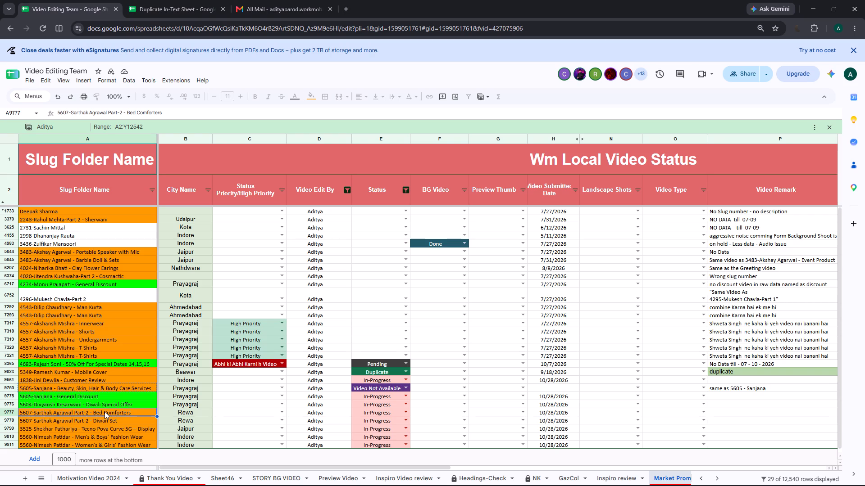
key("shift+Right")
key("shift+Right")
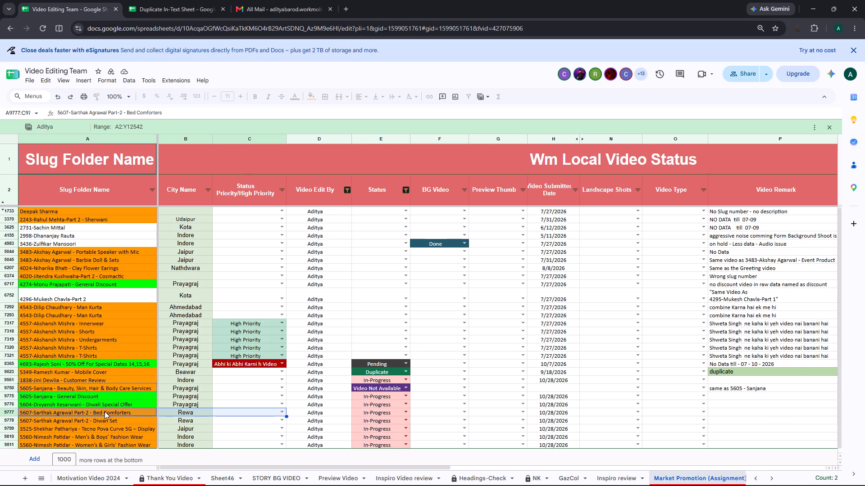
left_click(105, 411)
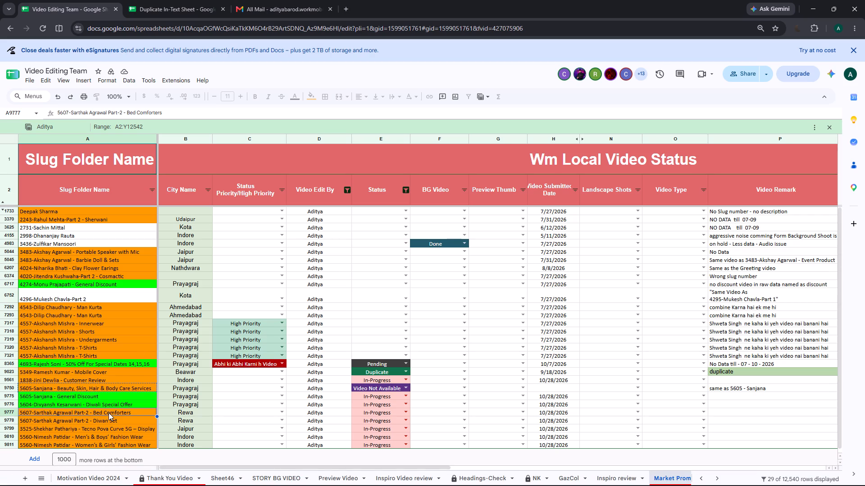
left_click(109, 413)
key("shift+Down")
key("shift+Down")
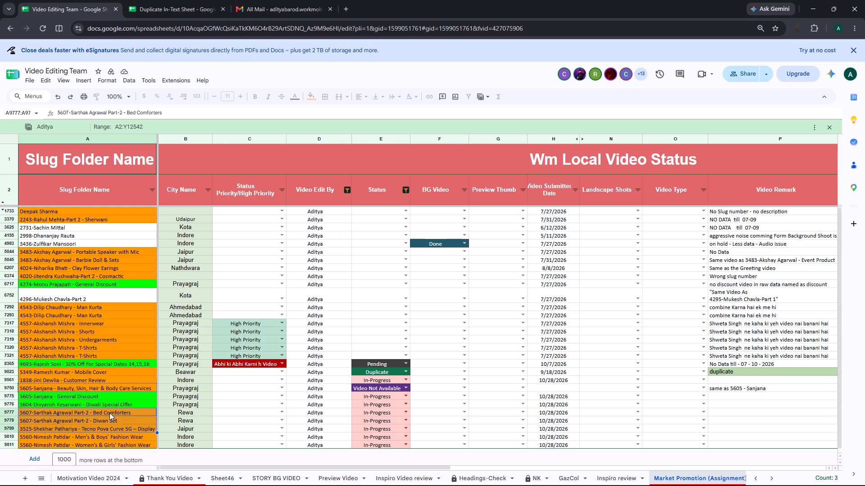
left_click(95, 387)
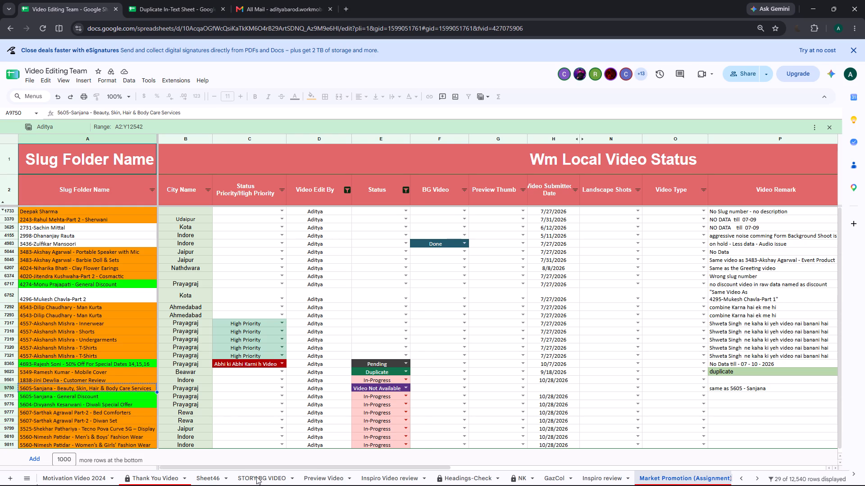
Switch to File Explorer's 28-10-2026 folder and check the files in the 1838, 3525 and 5560 Men's & Boys' Fashion Wear slug folders.
left_click(437, 474)
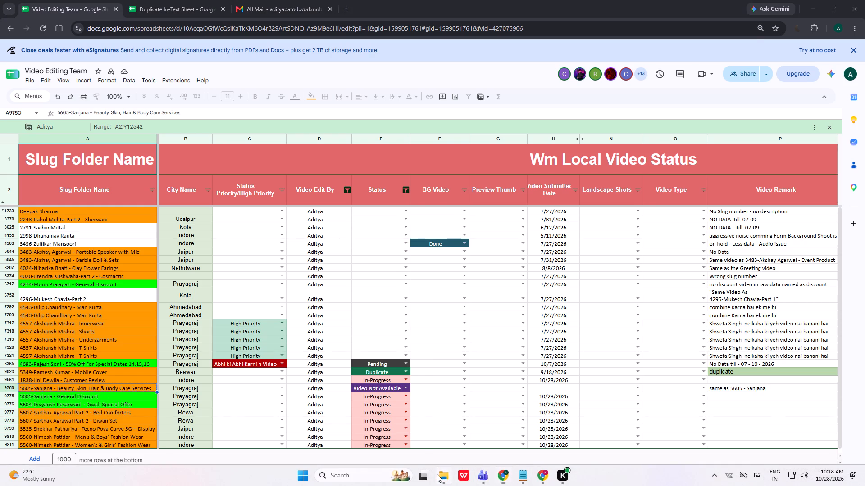
left_click(305, 256)
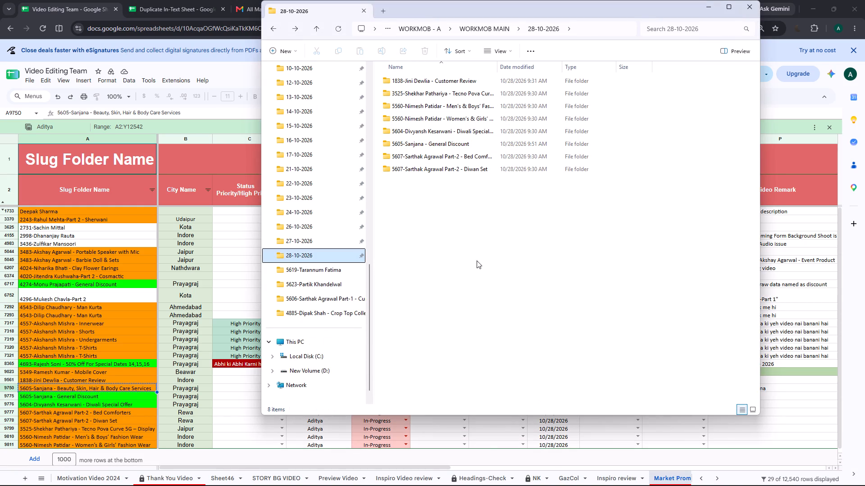
left_click(477, 261)
double_click(453, 83)
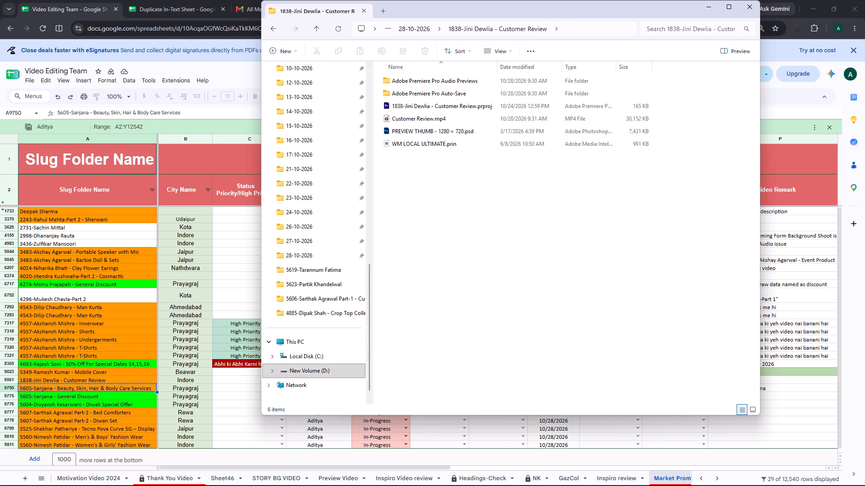
left_click(269, 30)
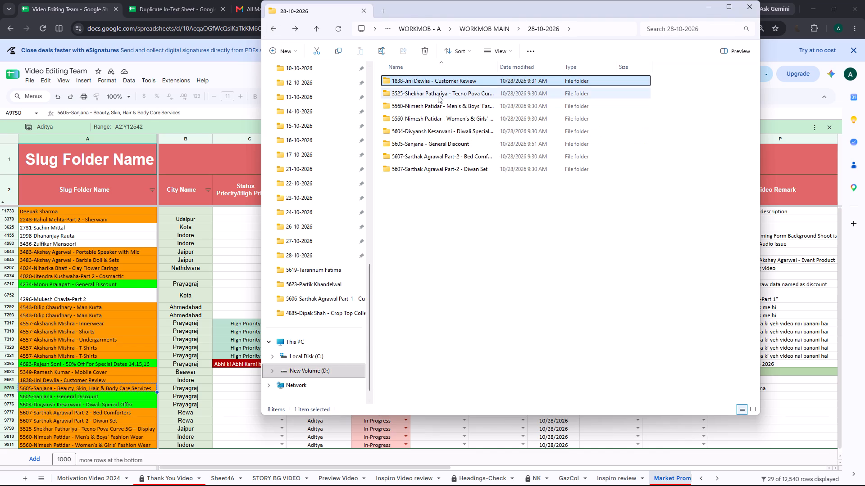
double_click(438, 95)
left_click(278, 27)
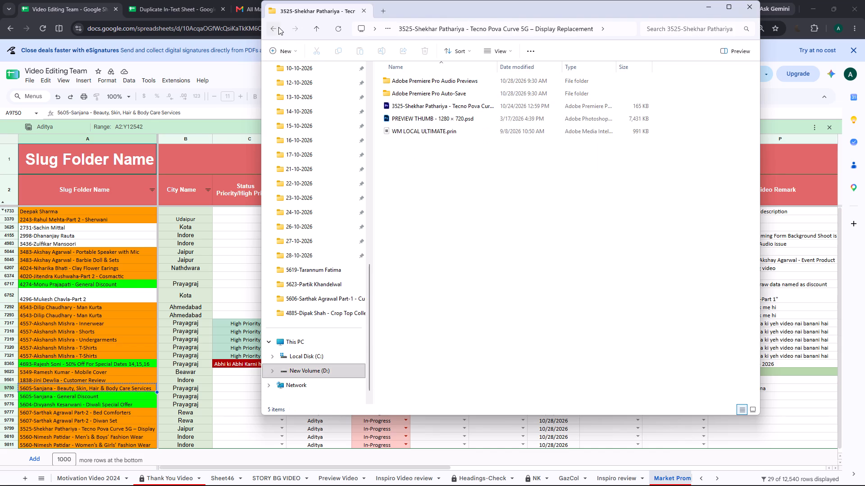
double_click(437, 108)
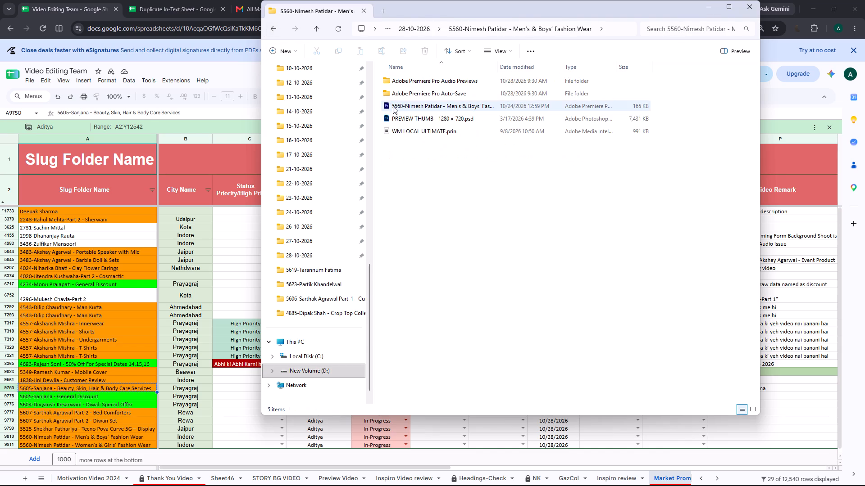
left_click(281, 35)
left_click(271, 30)
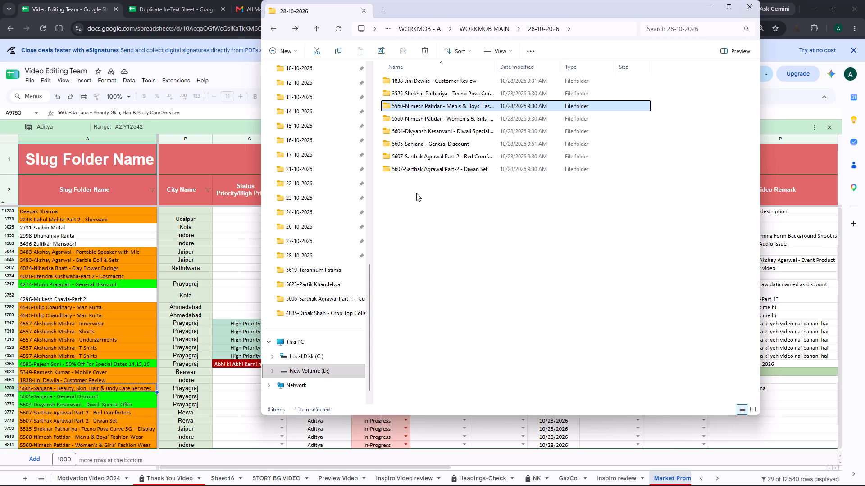
Check the 5560 Women's & Girls' Fashion Wear, 5604, 5605 General Discount and both 5607 slug folders, revisiting 5605.
double_click(432, 122)
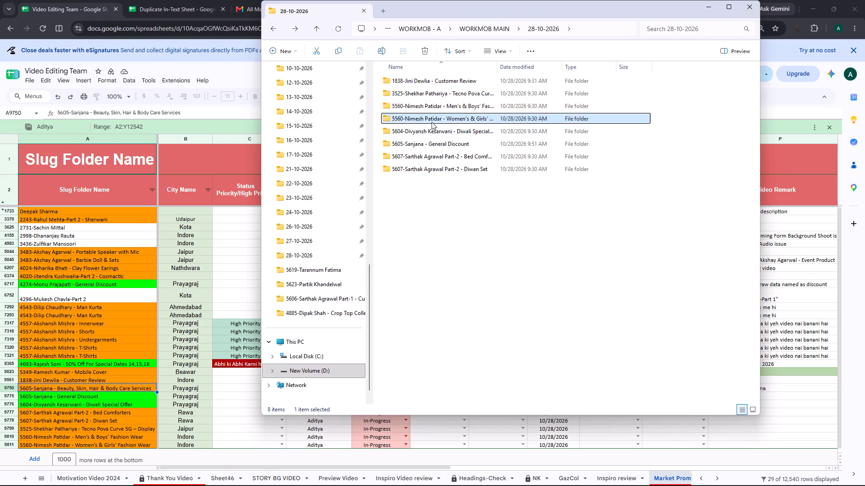
left_click(272, 28)
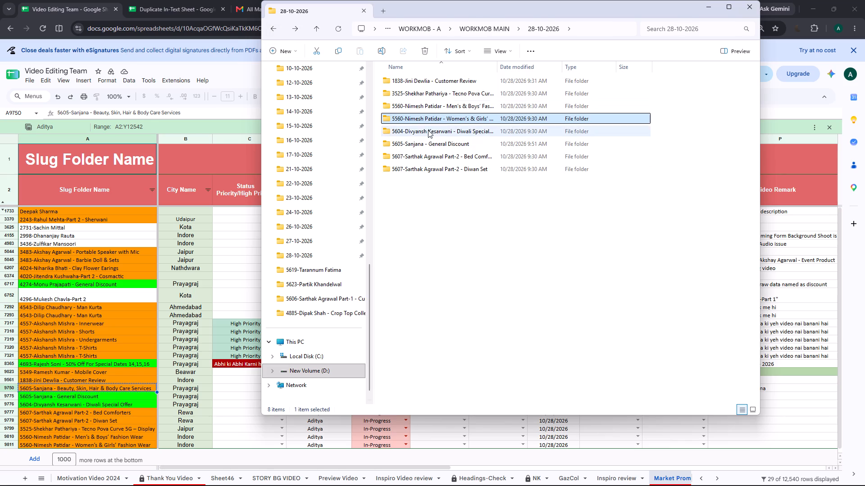
double_click(428, 130)
left_click(278, 28)
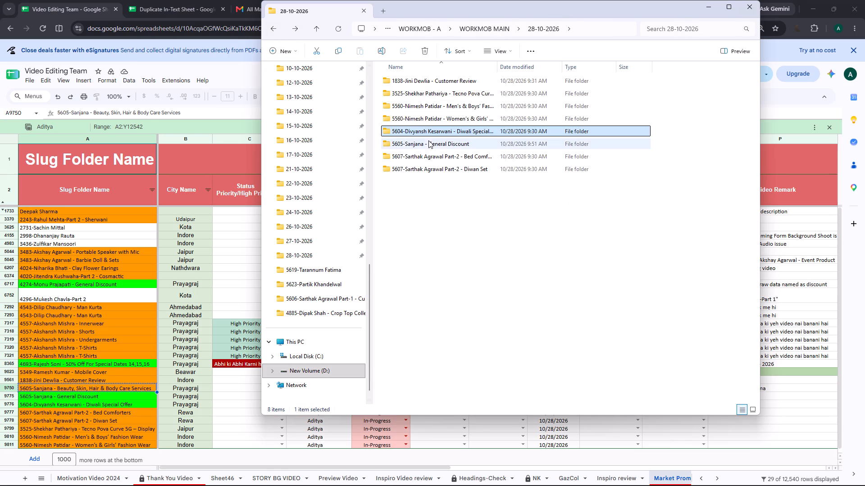
double_click(430, 142)
left_click(275, 32)
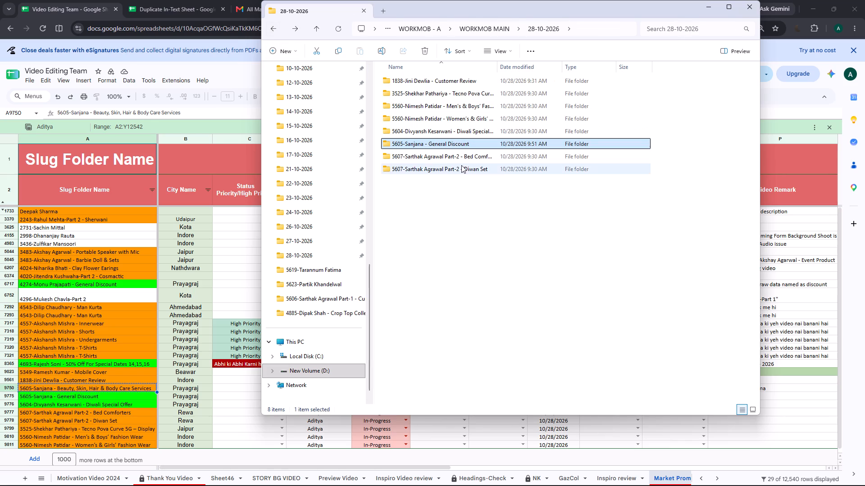
double_click(450, 157)
left_click(273, 31)
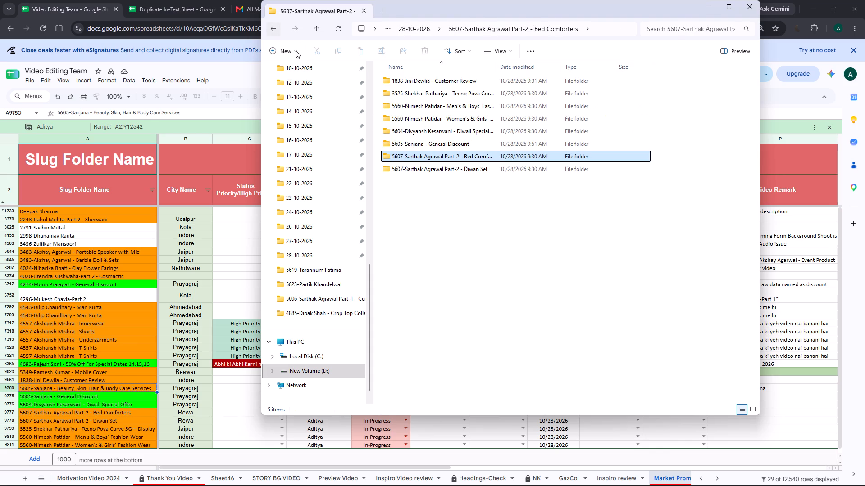
double_click(419, 171)
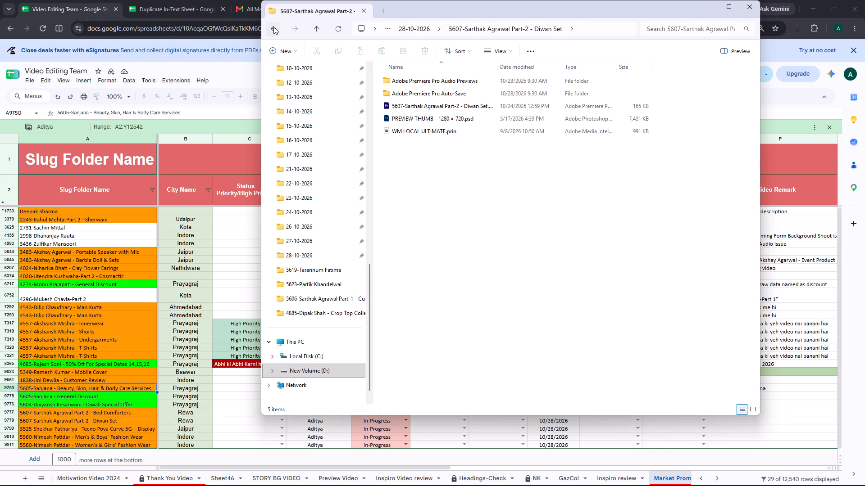
left_click(273, 27)
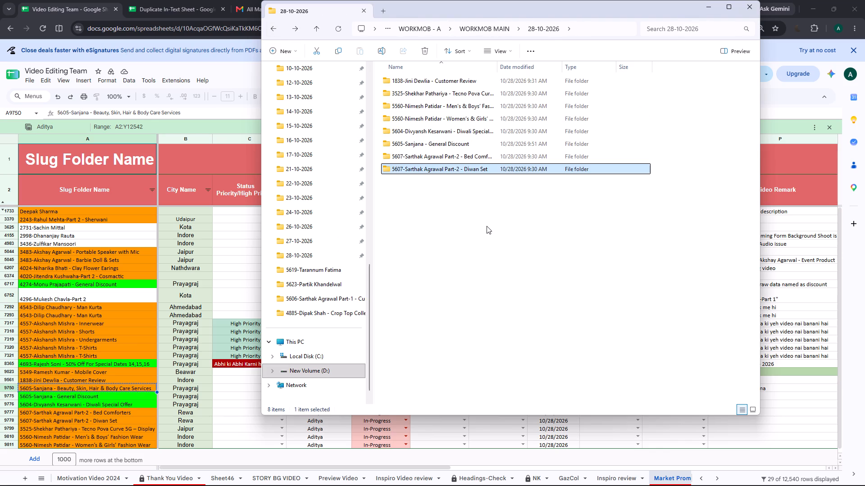
double_click(451, 143)
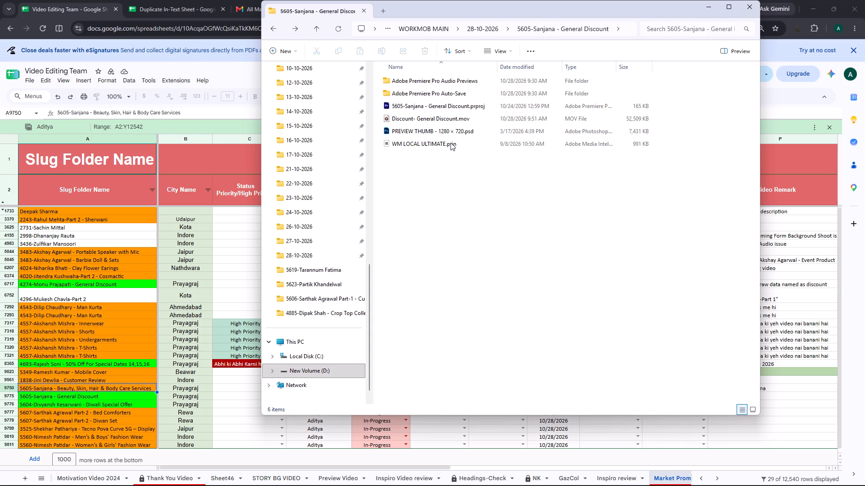
left_click(272, 31)
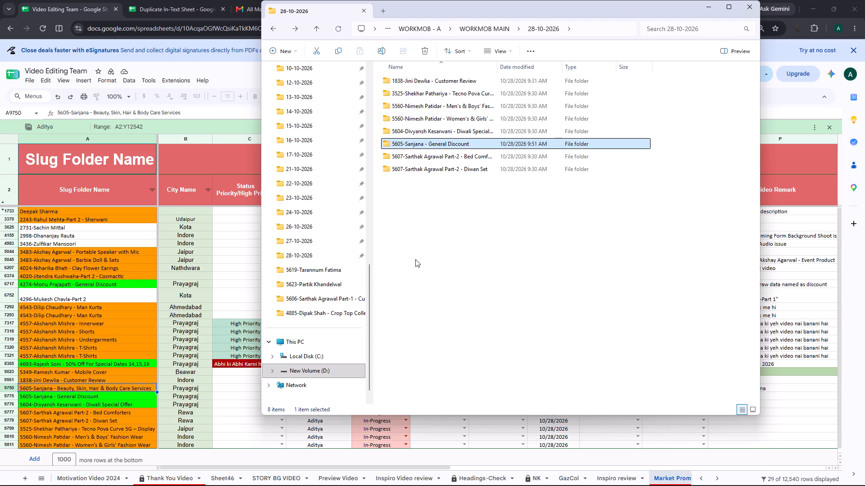
Select the 5604 Diwali Special Offer slug in the Video Editing Team sheet and view Drive's Shoot-24/10/2026 raw files folder.
left_click(77, 407)
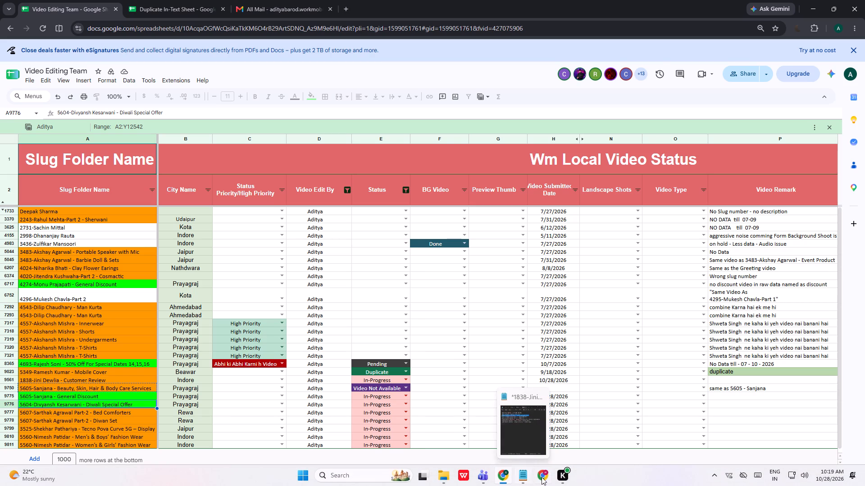
left_click(542, 477)
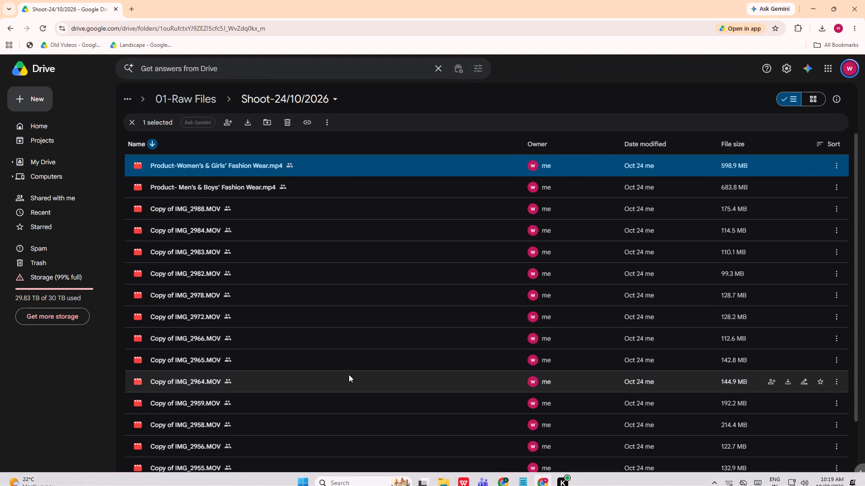
left_click(807, 9)
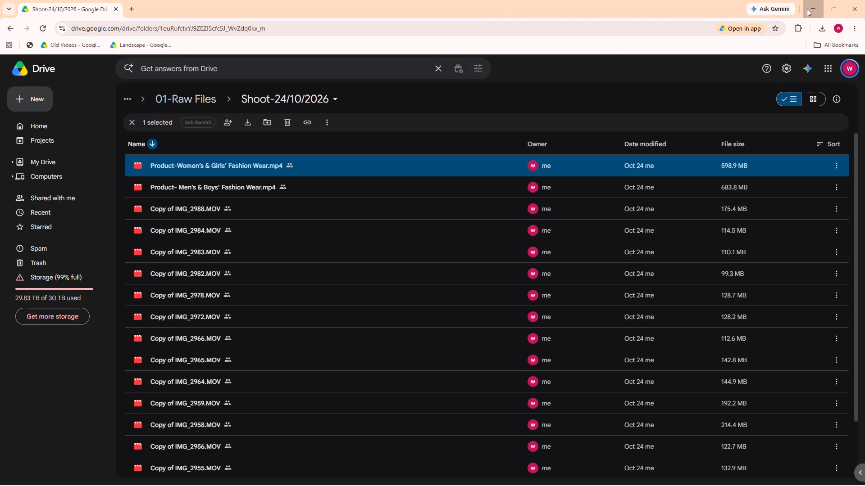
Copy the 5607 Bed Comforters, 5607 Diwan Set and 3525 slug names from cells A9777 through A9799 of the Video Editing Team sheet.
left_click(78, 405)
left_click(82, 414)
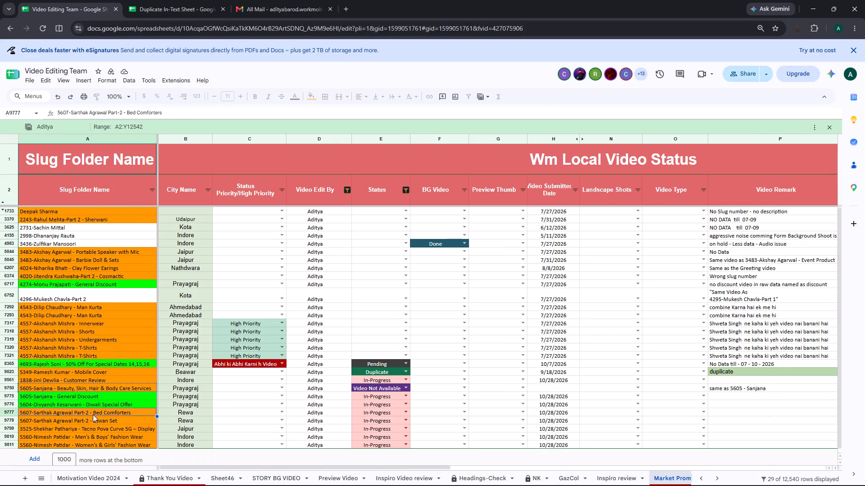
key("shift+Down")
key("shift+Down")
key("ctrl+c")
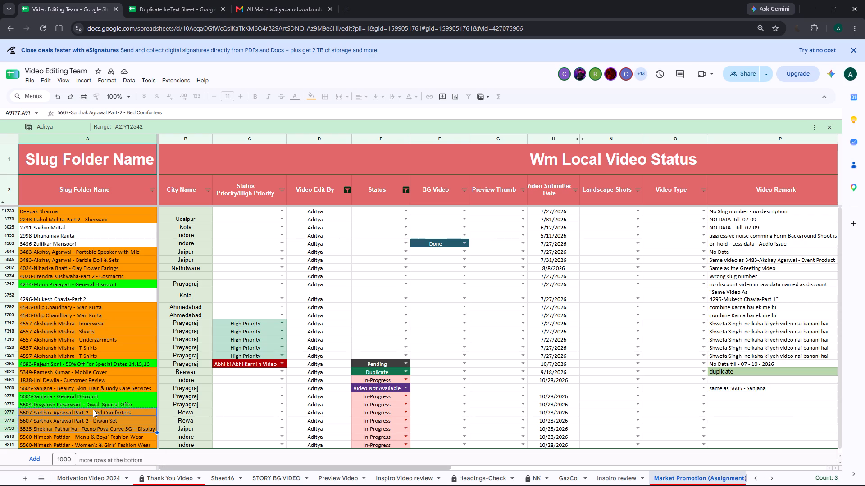
Copy only the single slug name in cell A9777.
left_click(96, 412)
key("ctrl+c")
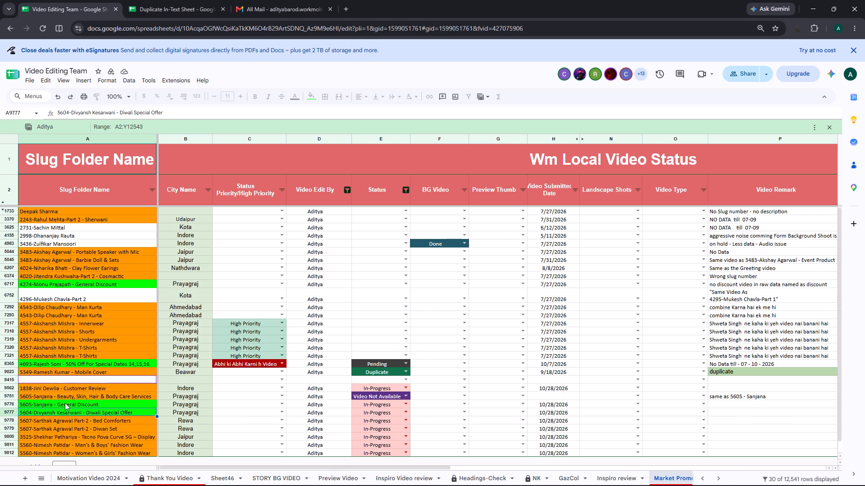